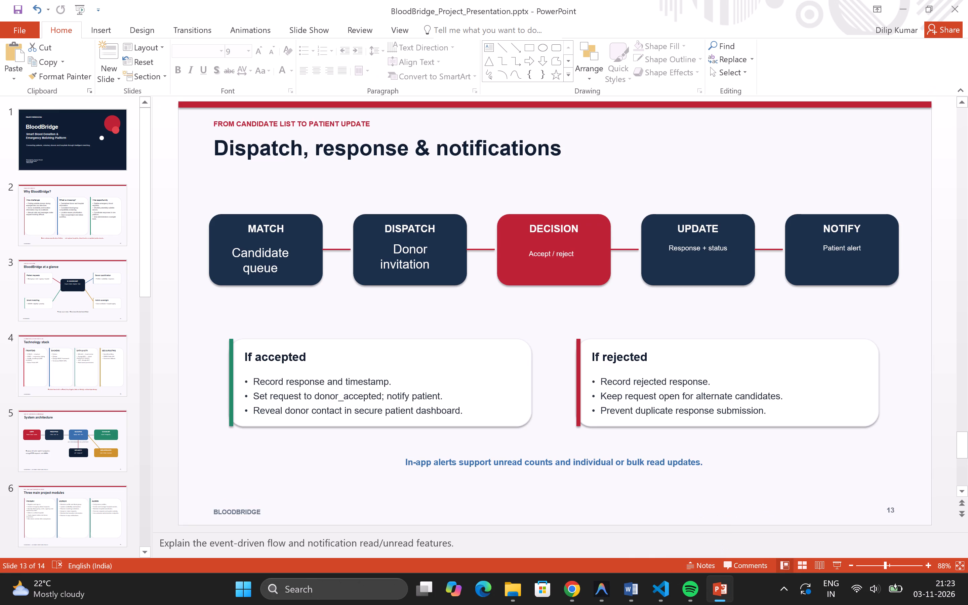
pyautogui.click(395, 247)
pyautogui.press('BackSpace')
pyautogui.press('BackSpace')
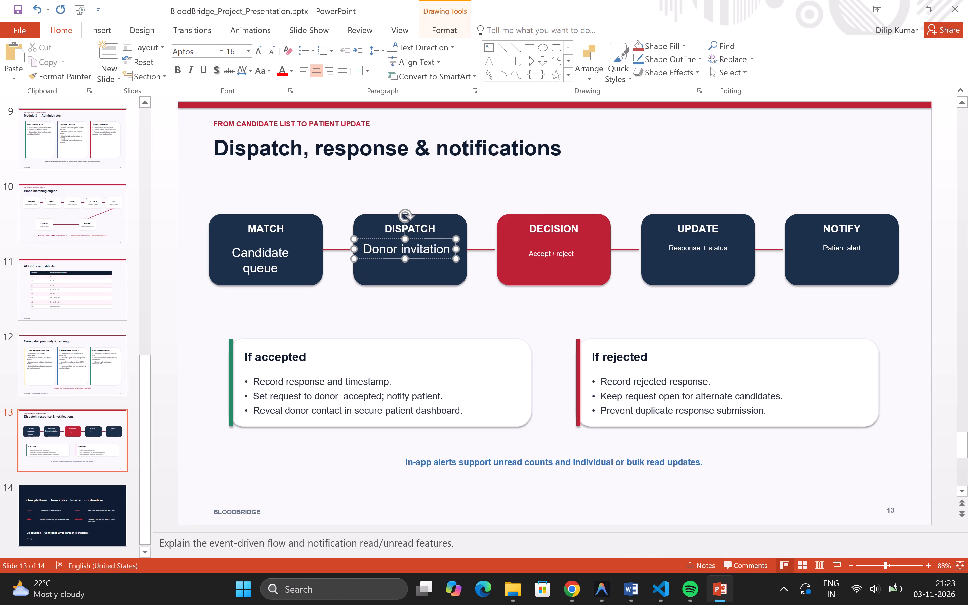
pyautogui.press('space')
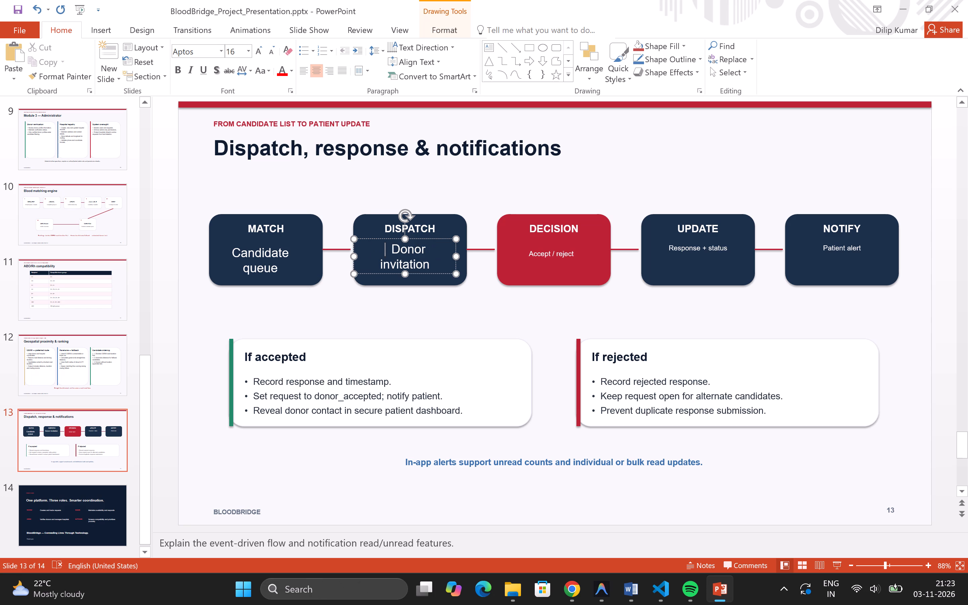
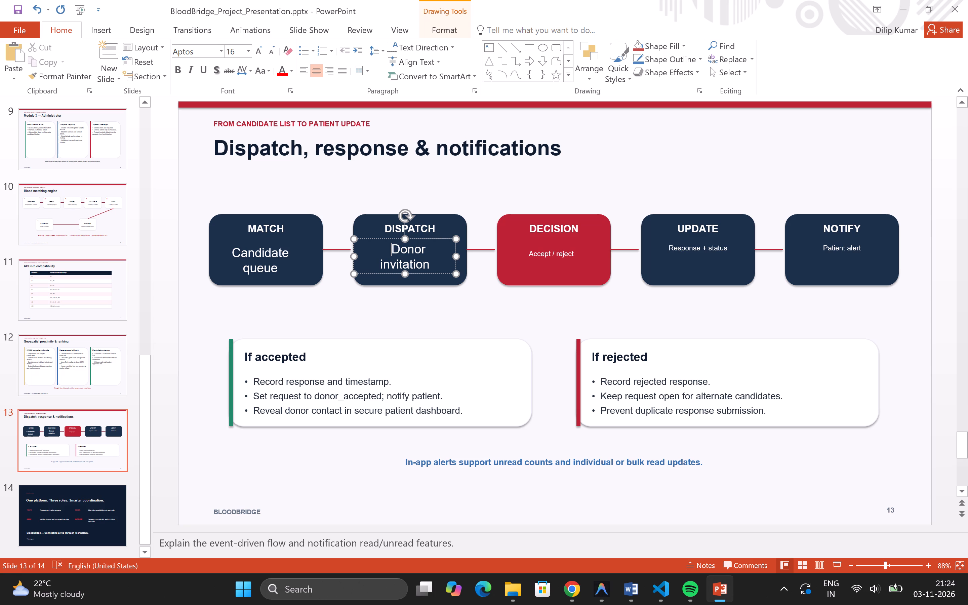
# Delete the remaining space before "Donor invitation" in the DISPATCH box on slide 13.
pyautogui.press('BackSpace')
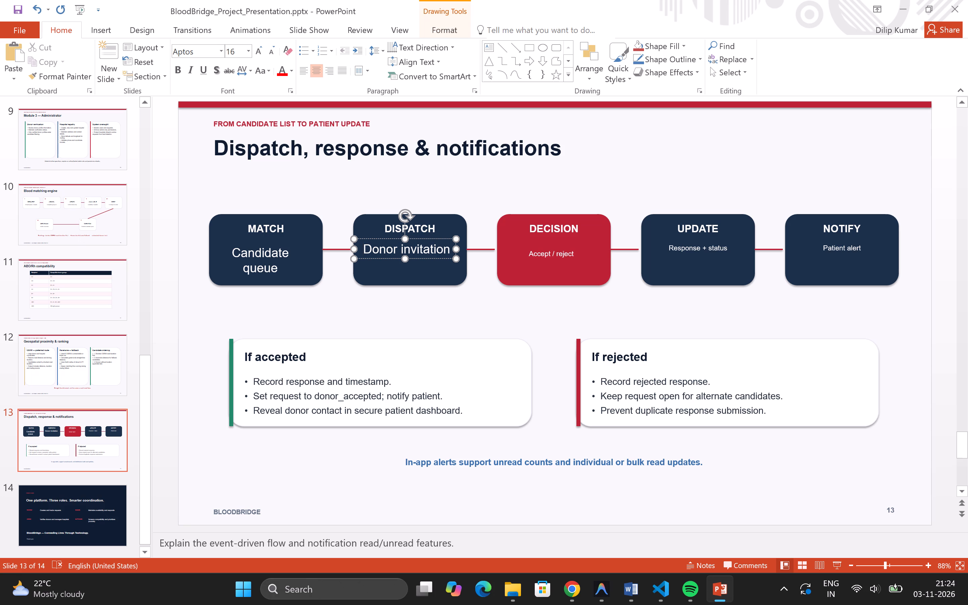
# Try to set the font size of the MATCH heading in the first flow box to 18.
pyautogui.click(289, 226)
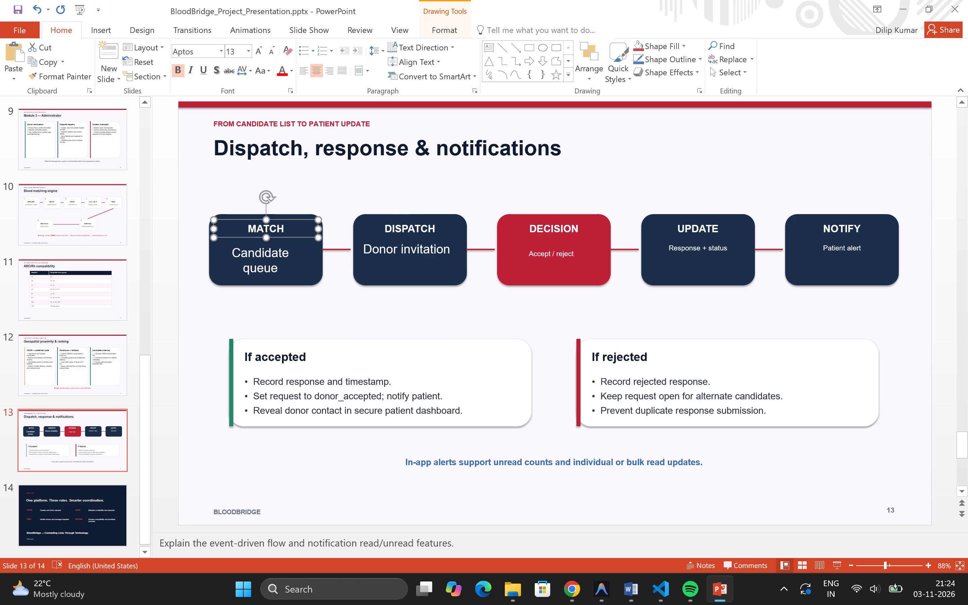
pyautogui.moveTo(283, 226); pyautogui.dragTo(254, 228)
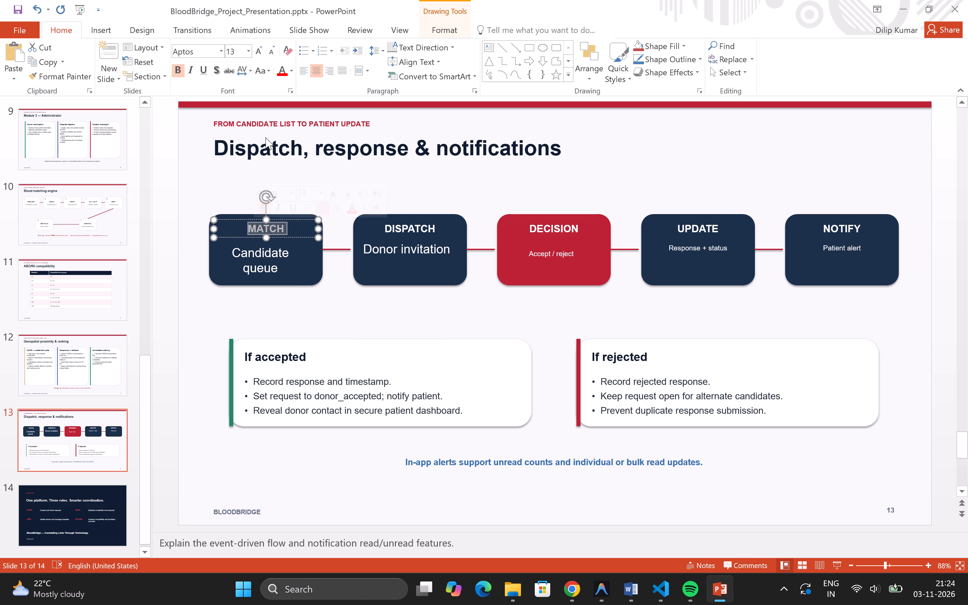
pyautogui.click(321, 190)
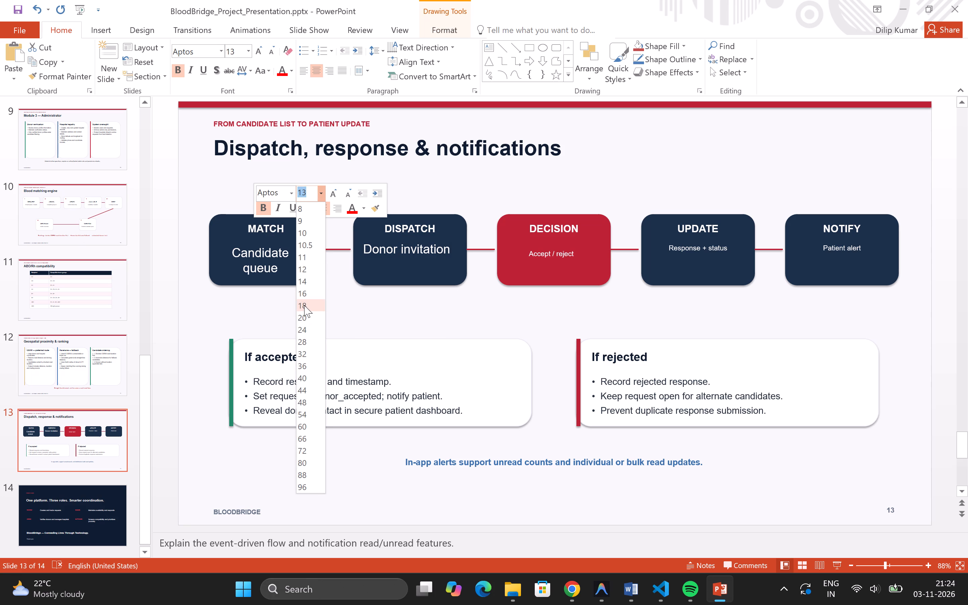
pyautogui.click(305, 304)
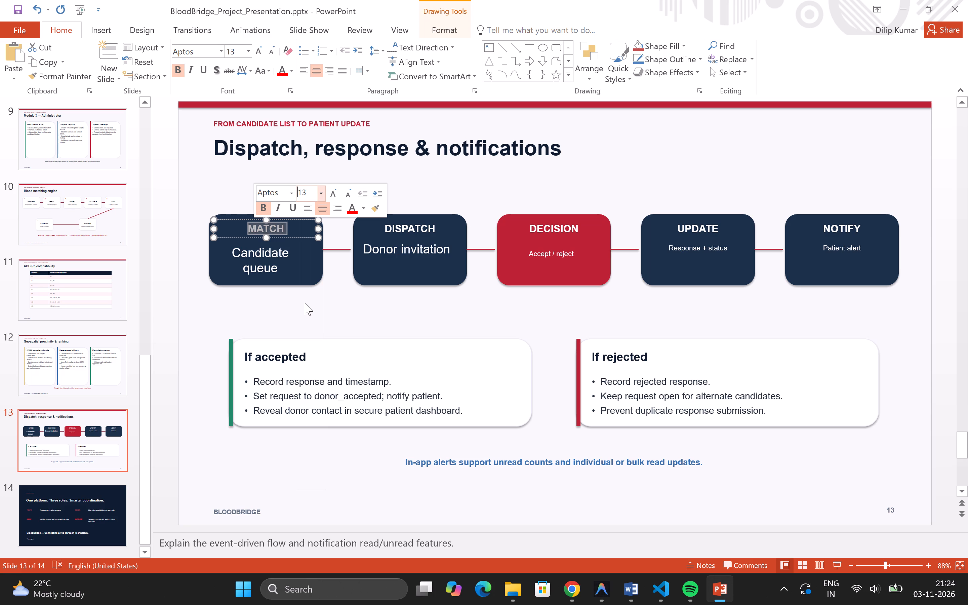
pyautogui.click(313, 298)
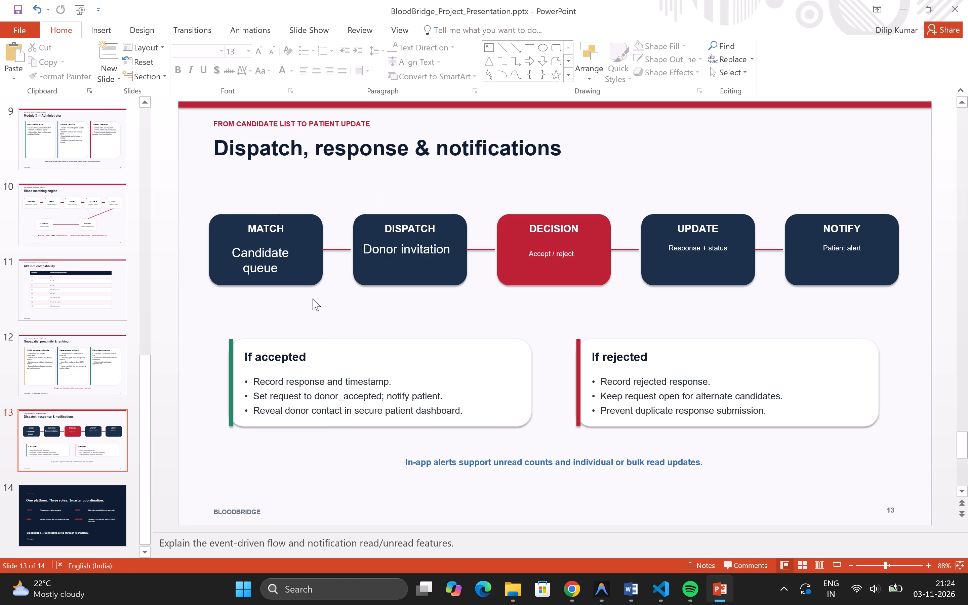
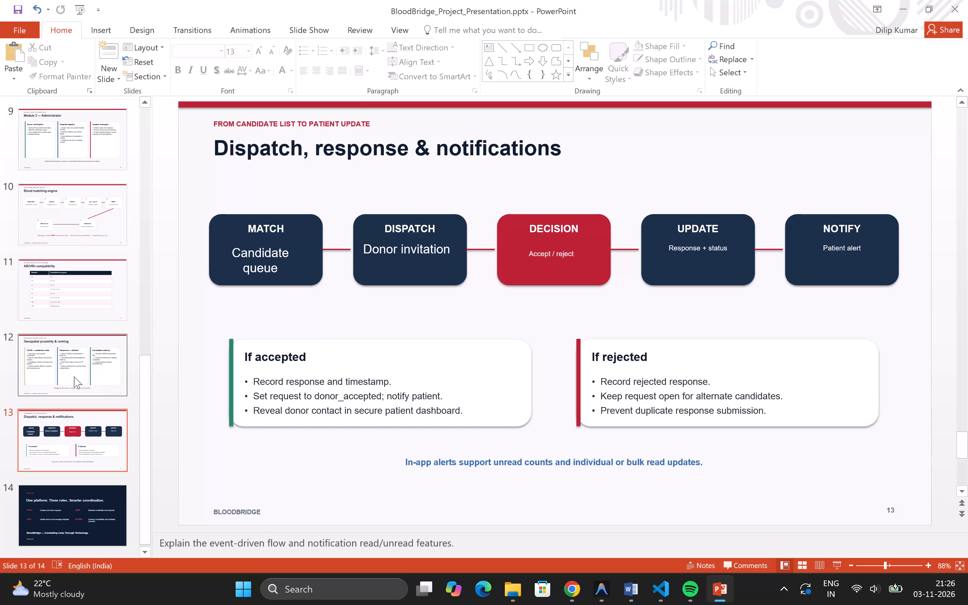
# Open slide 12, "Geospatial proximity & ranking", to view its three-column text layout.
pyautogui.click(74, 376)
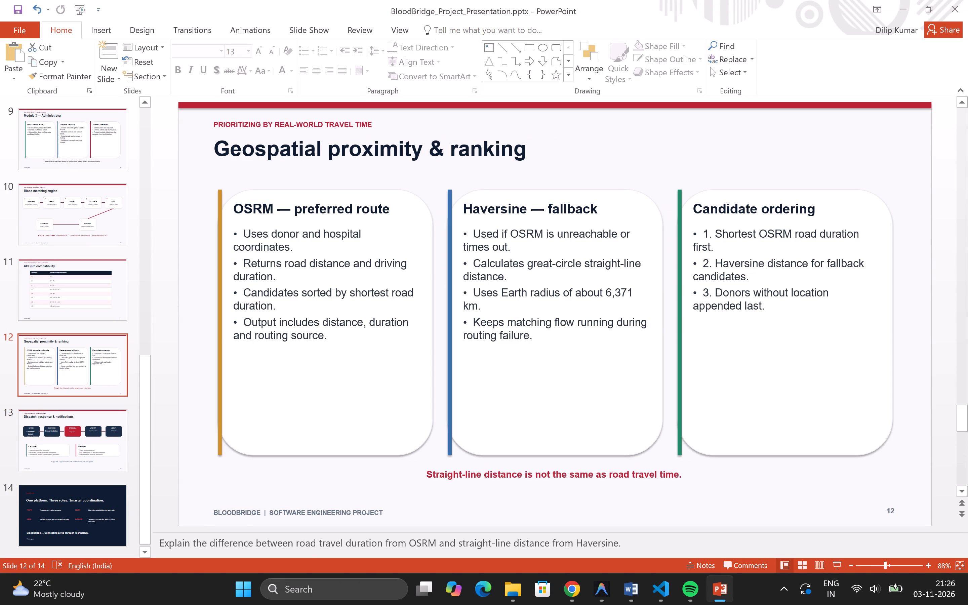
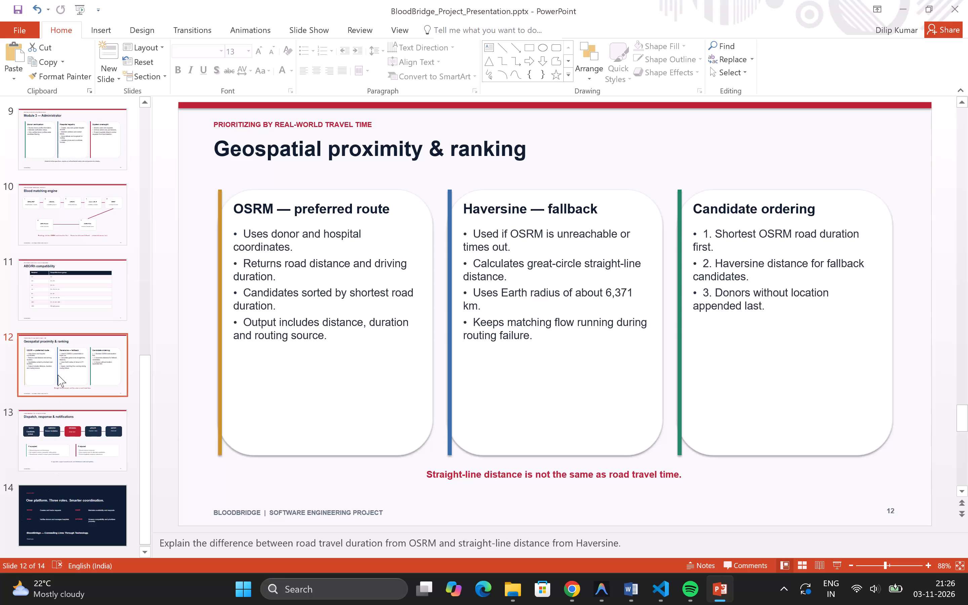
# Delete slide 12, "Geospatial proximity & ranking", from the presentation.
pyautogui.click(58, 375)
pyautogui.press('Delete')
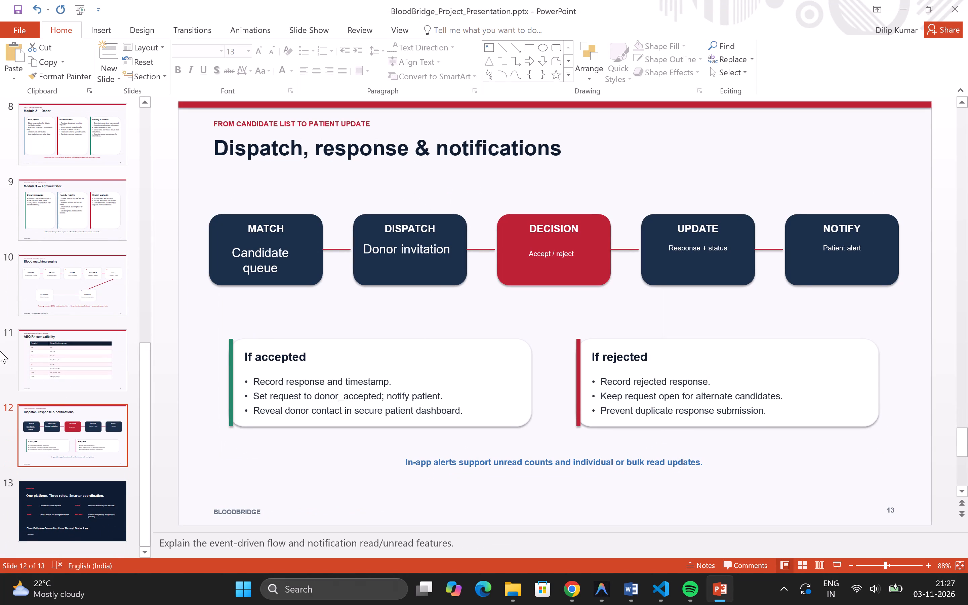
# Review the earlier slides "Blood matching engine" and "Module 3 — Administrator", ending on slide 5, "System architecture".
pyautogui.scroll(-1, 66, 425)
pyautogui.scroll(1, 66, 425)
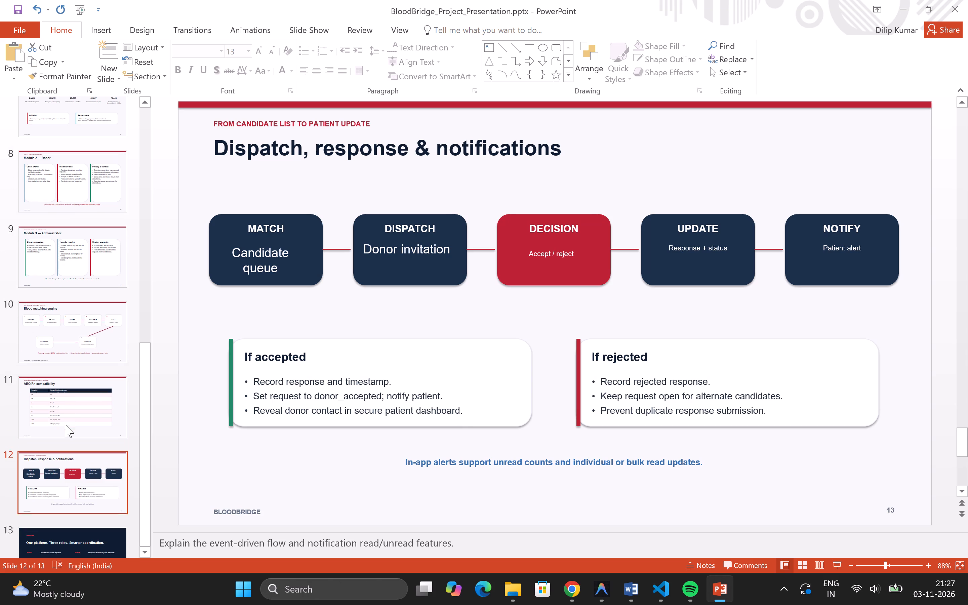
pyautogui.scroll(1, 66, 425)
pyautogui.click(63, 384)
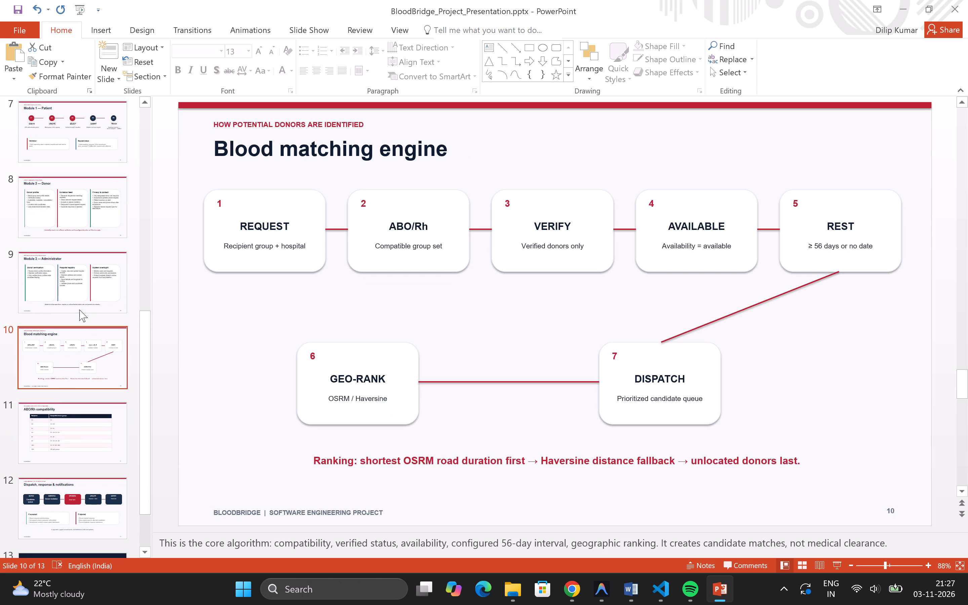
pyautogui.click(77, 282)
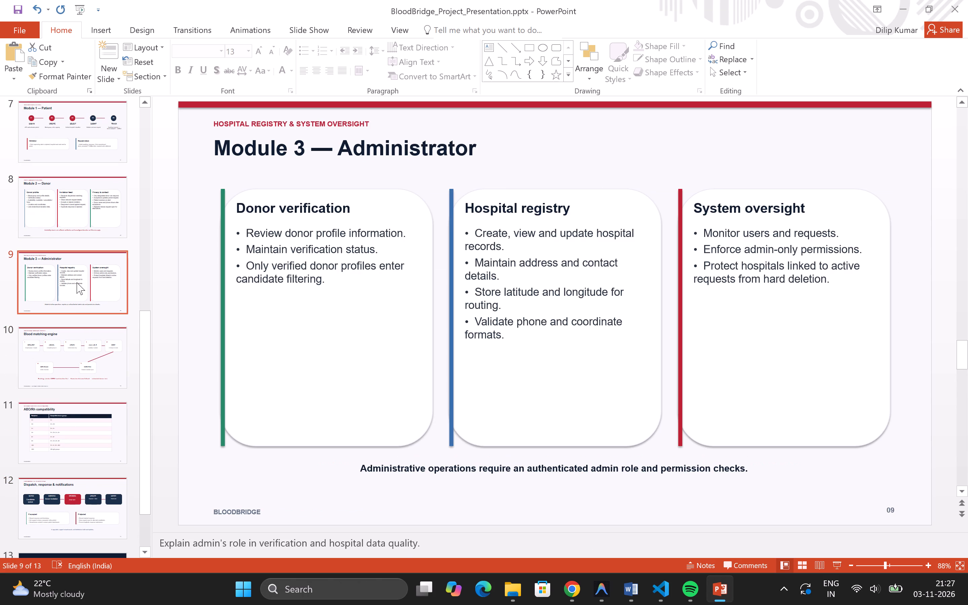
pyautogui.scroll(3, 77, 282)
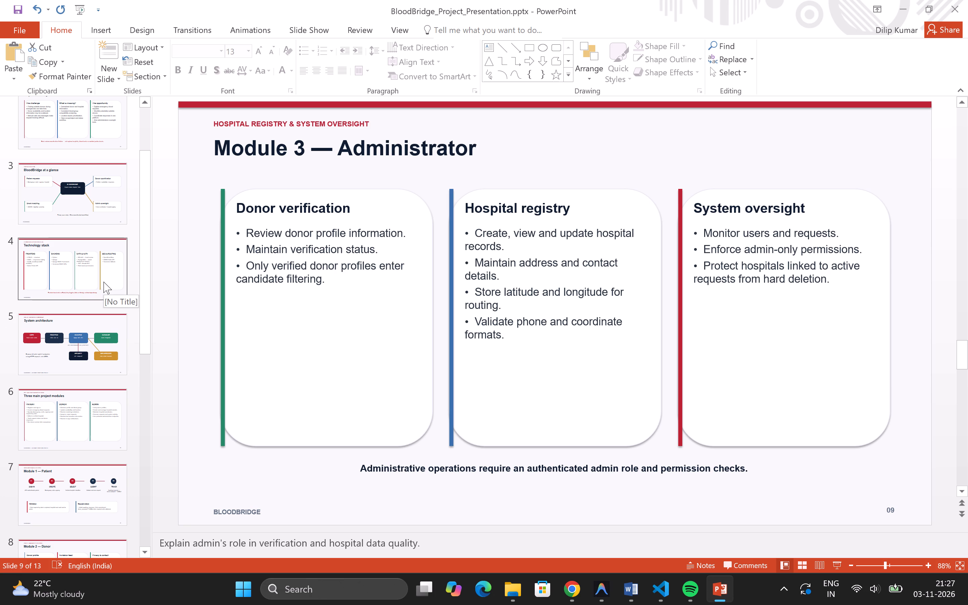
pyautogui.scroll(4, 104, 282)
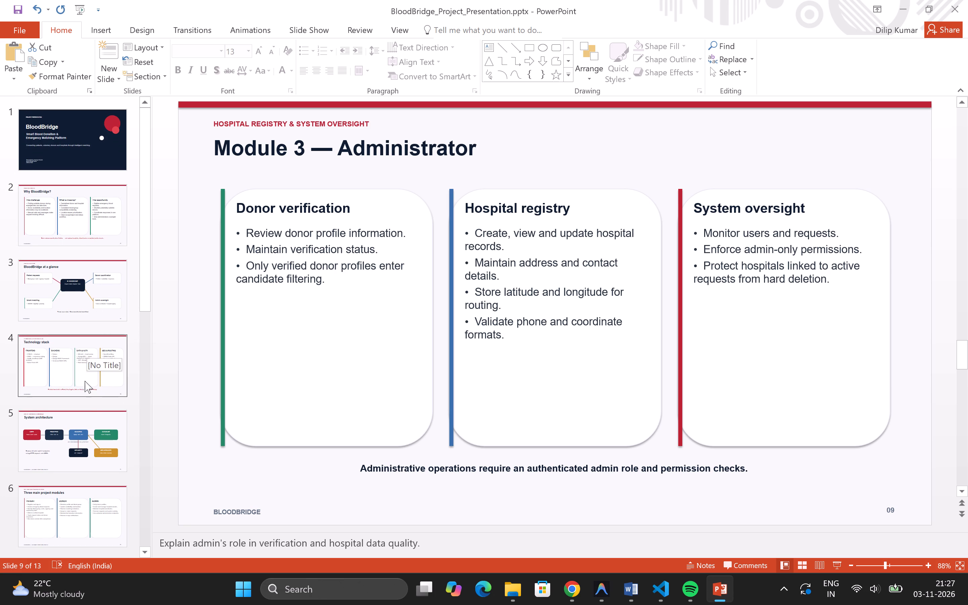
pyautogui.click(90, 429)
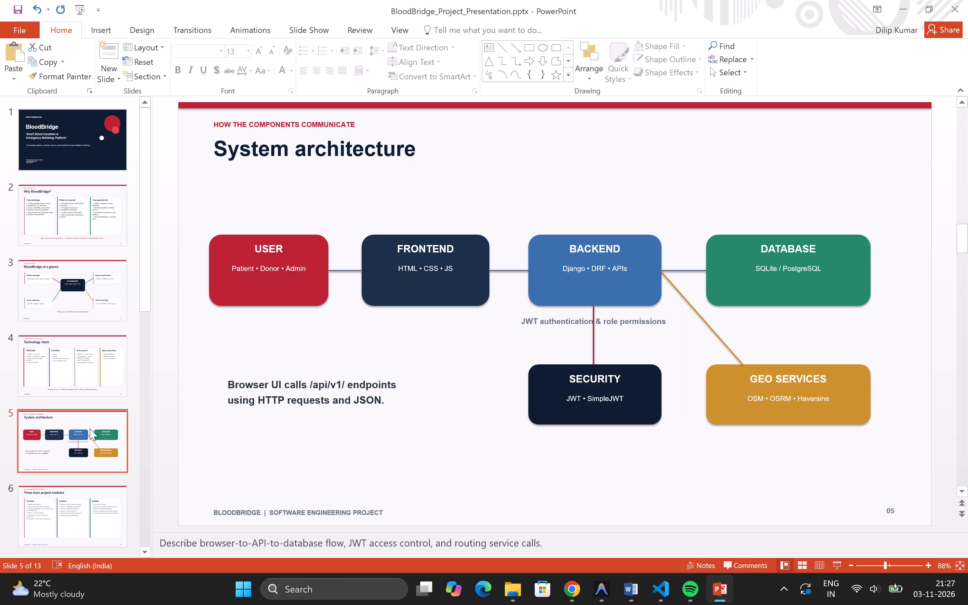
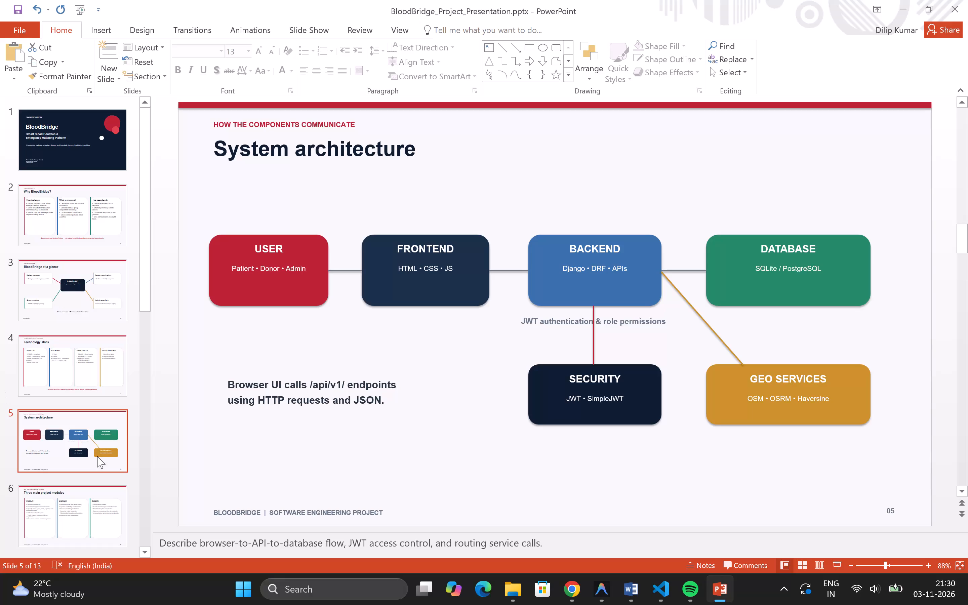
# Review the patient and donor module slides, "Blood matching engine" and "ABO/Rh compatibility", ending on slide 12, "Dispatch, response & notifications".
pyautogui.scroll(-8, 97, 456)
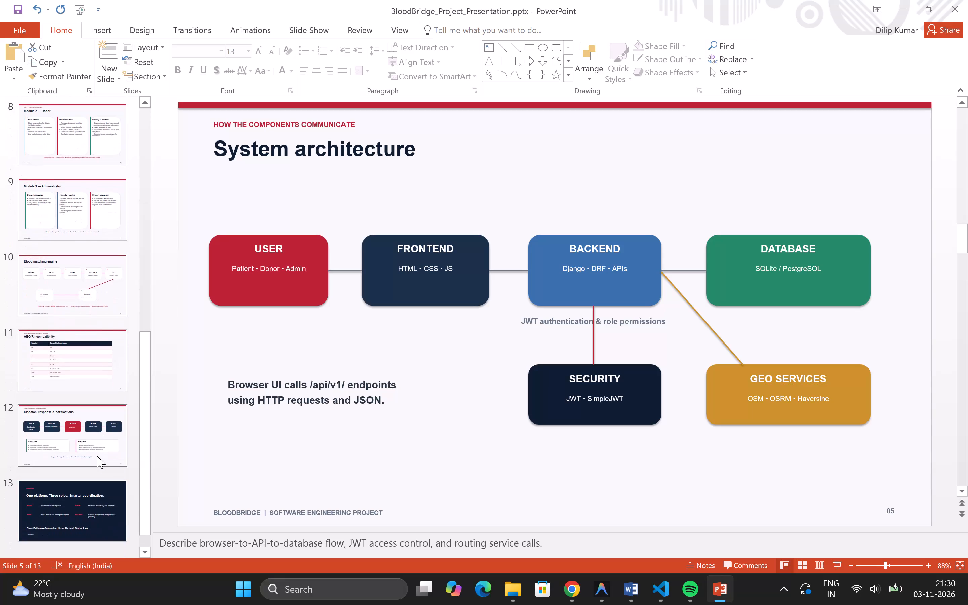
pyautogui.click(91, 264)
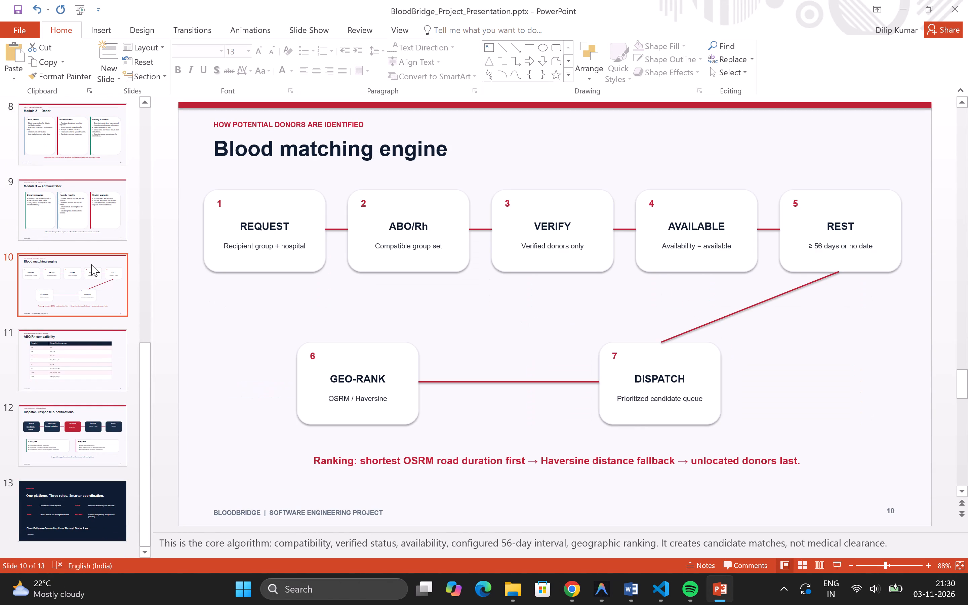
pyautogui.scroll(6, 88, 363)
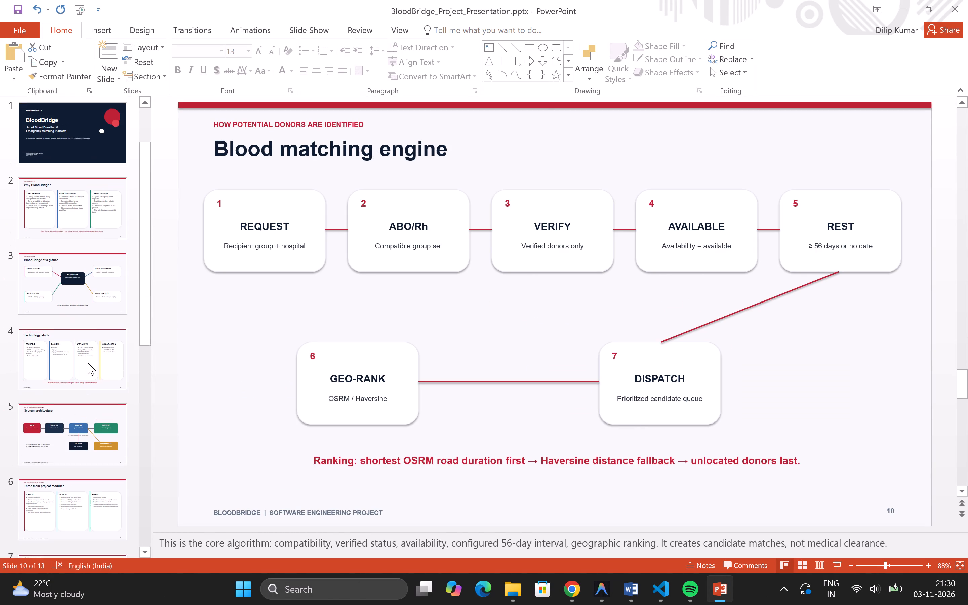
pyautogui.scroll(-1, 65, 371)
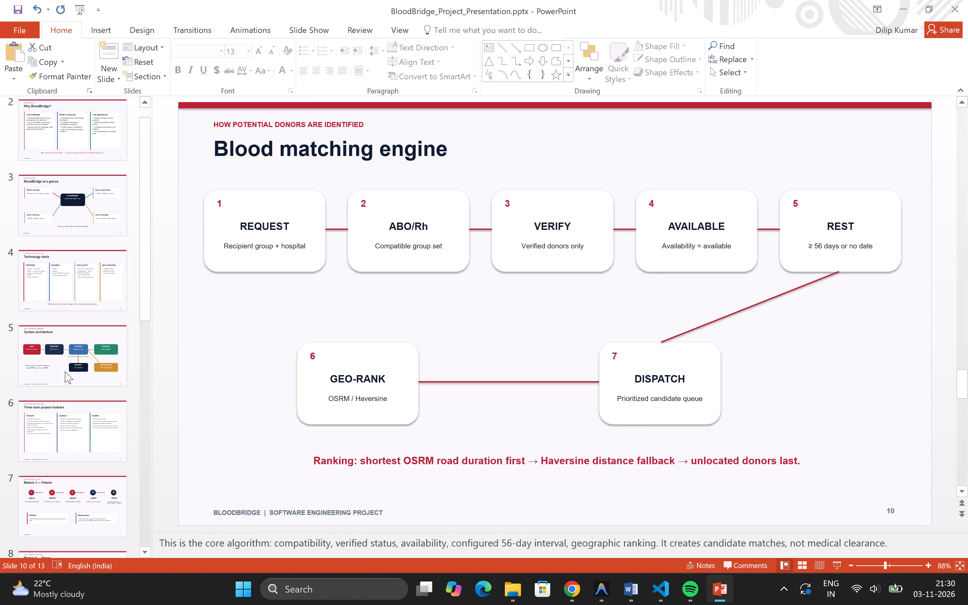
pyautogui.scroll(-2, 65, 371)
pyautogui.click(65, 371)
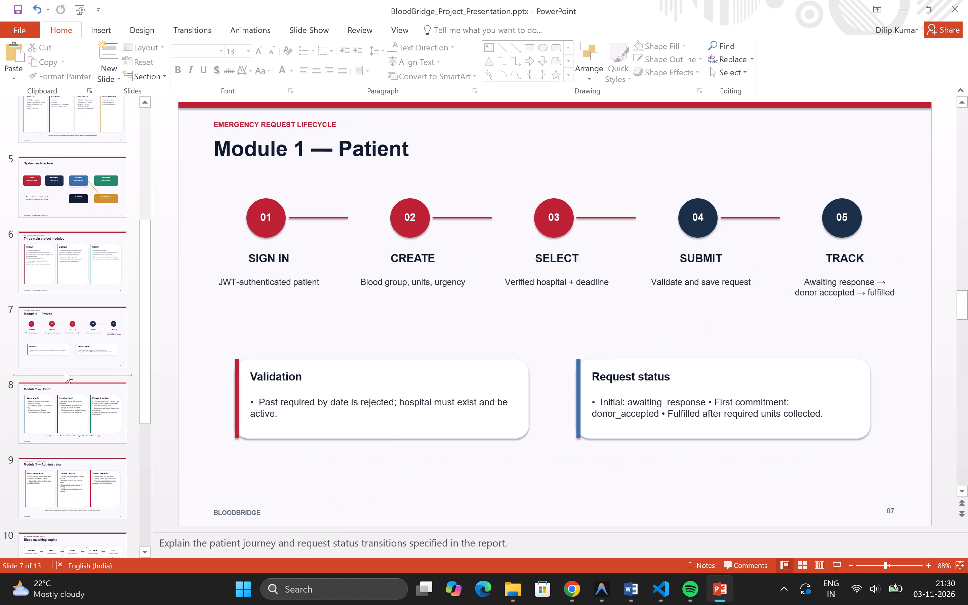
pyautogui.click(67, 412)
pyautogui.scroll(-1, 67, 453)
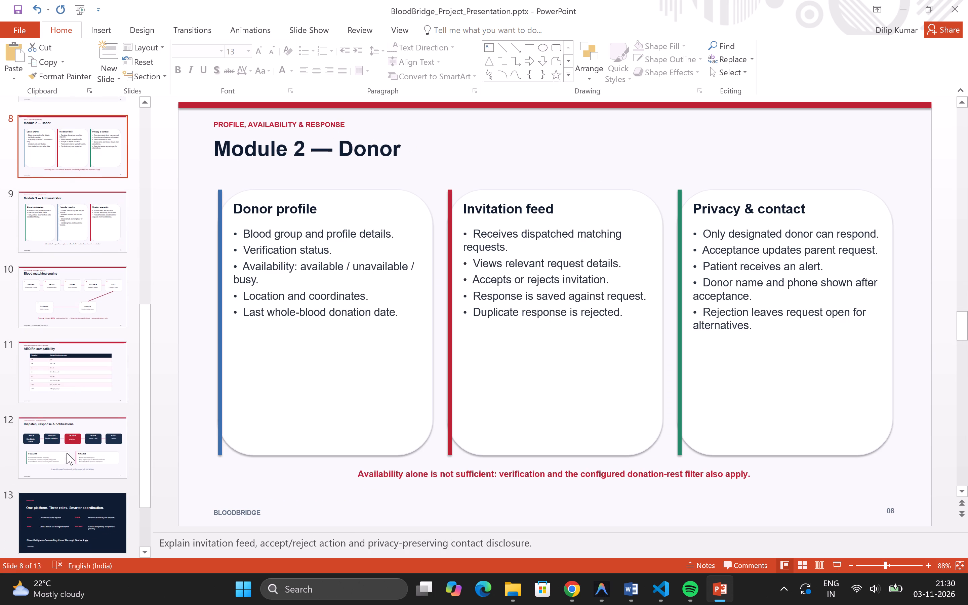
pyautogui.scroll(-1, 67, 453)
pyautogui.click(90, 309)
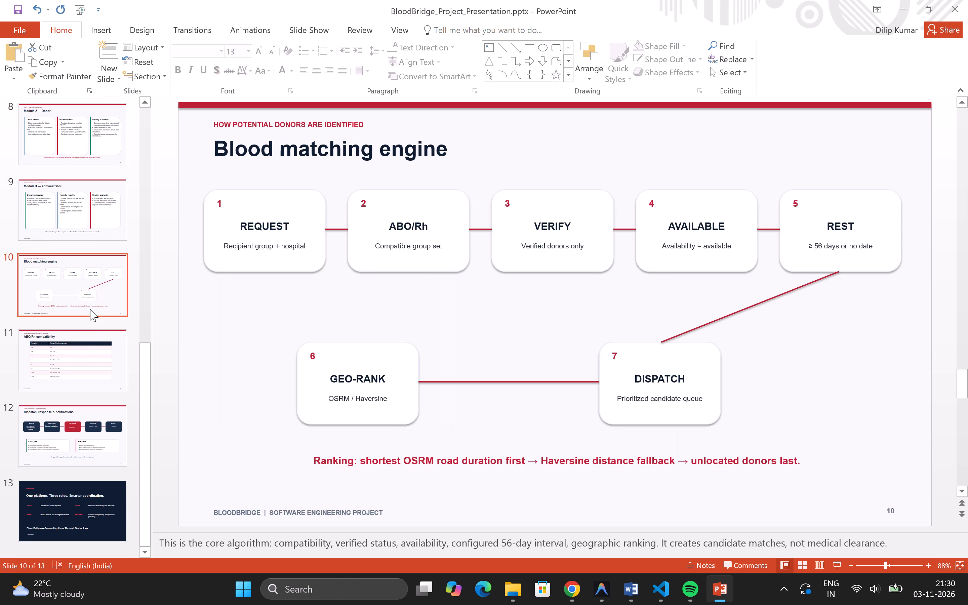
pyautogui.click(85, 353)
pyautogui.click(88, 425)
pyautogui.scroll(-4, 88, 425)
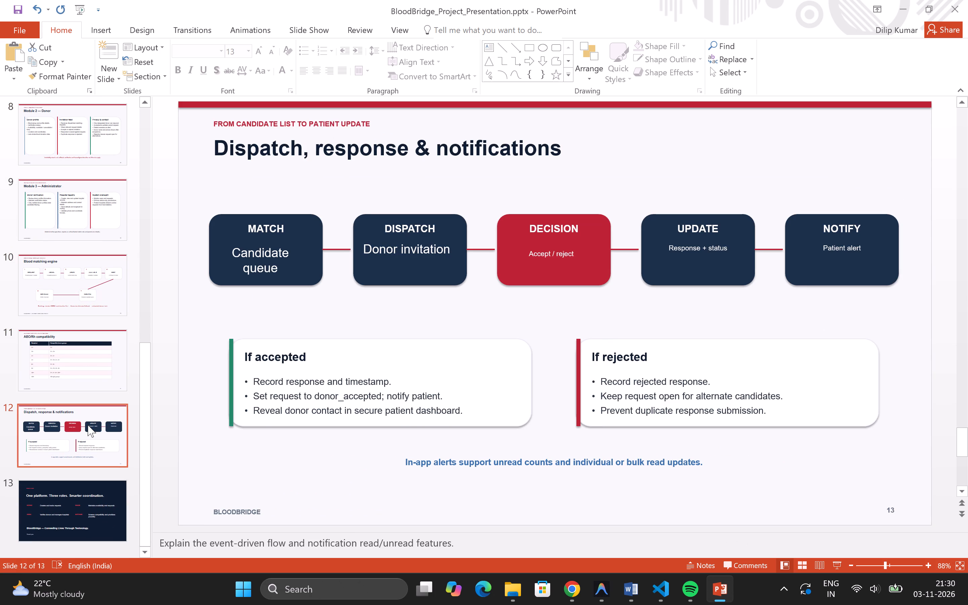
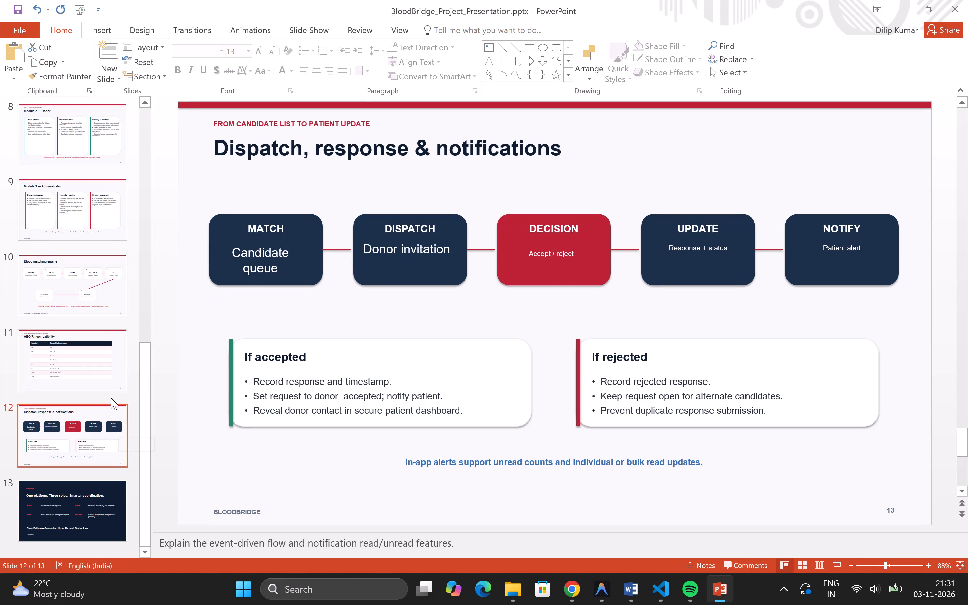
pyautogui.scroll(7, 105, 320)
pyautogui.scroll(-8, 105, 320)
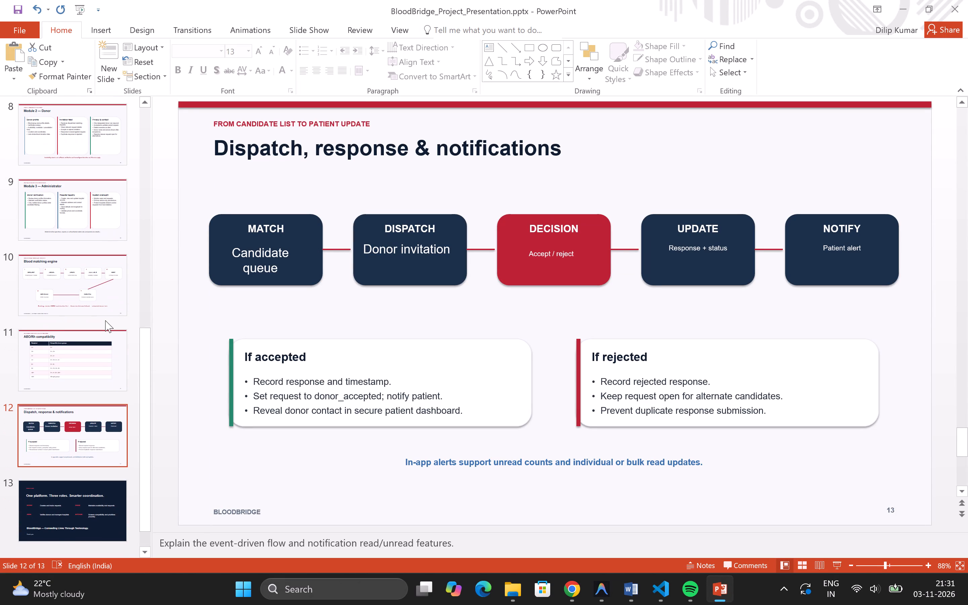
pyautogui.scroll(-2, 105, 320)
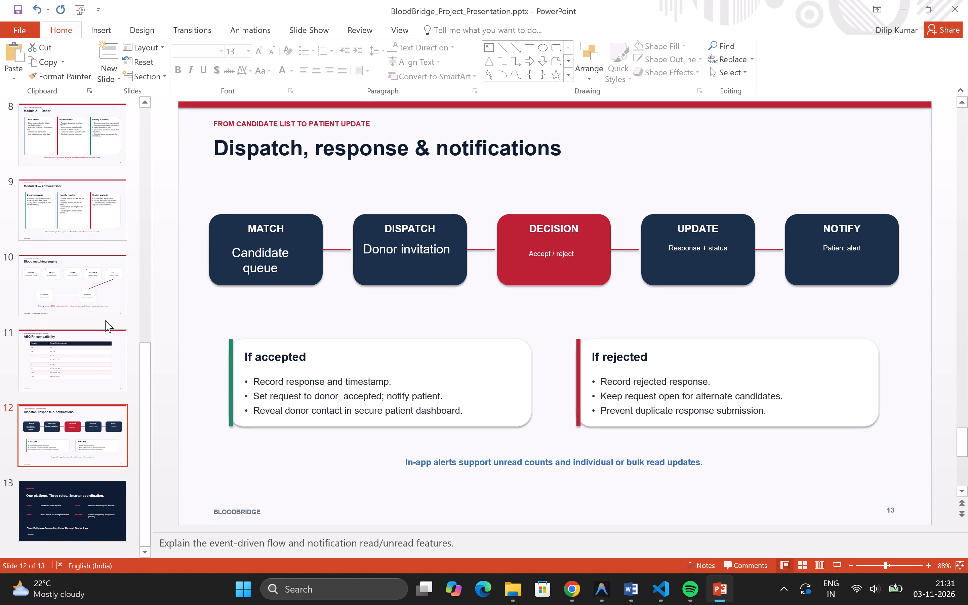
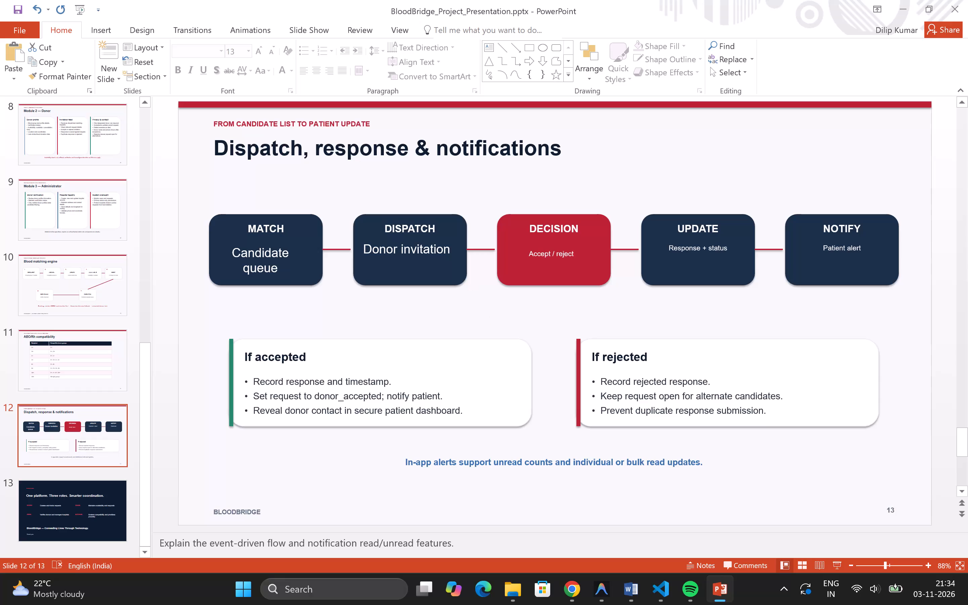
# Open the DISPATCH heading in the second flow box of the Dispatch, response & notifications slide for text editing.
pyautogui.click(383, 228)
pyautogui.click(386, 228)
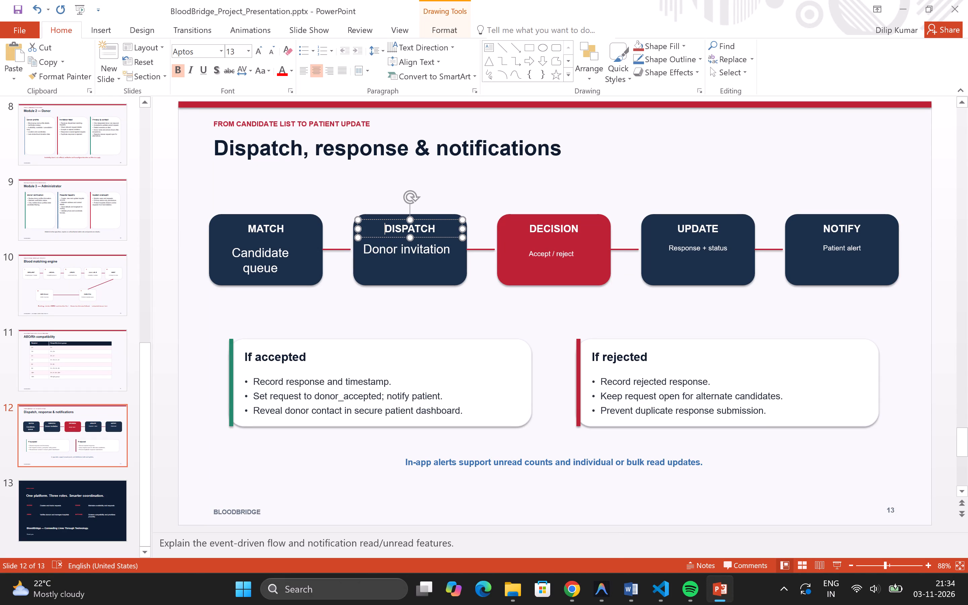
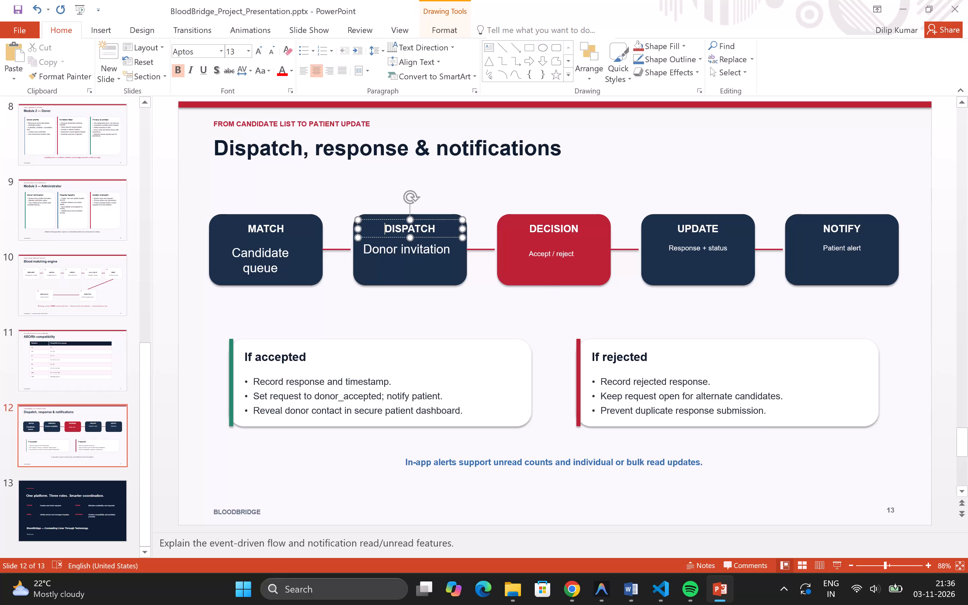
# Open the "Accept / reject" caption in the DECISION flow box for text editing.
pyautogui.click(577, 253)
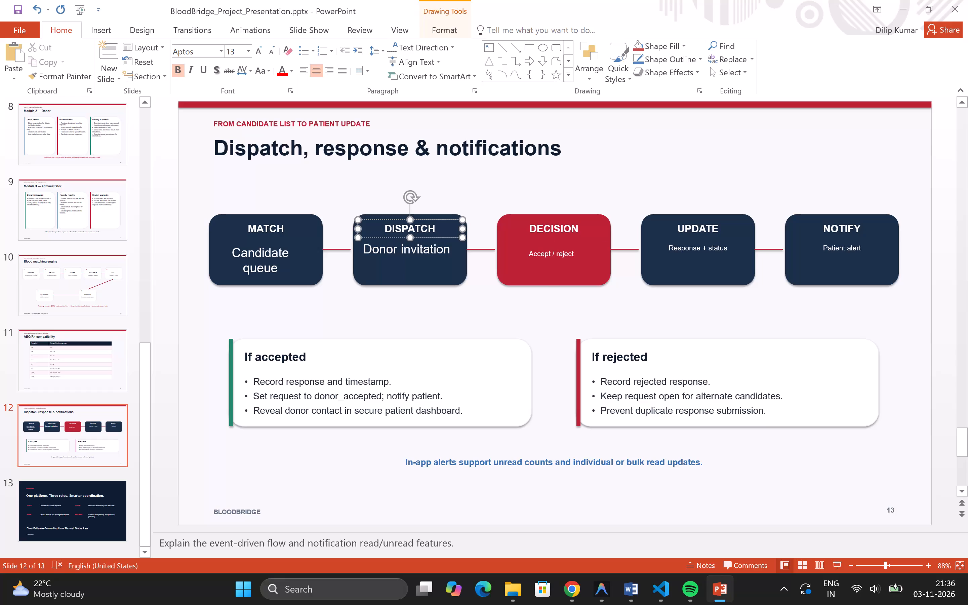
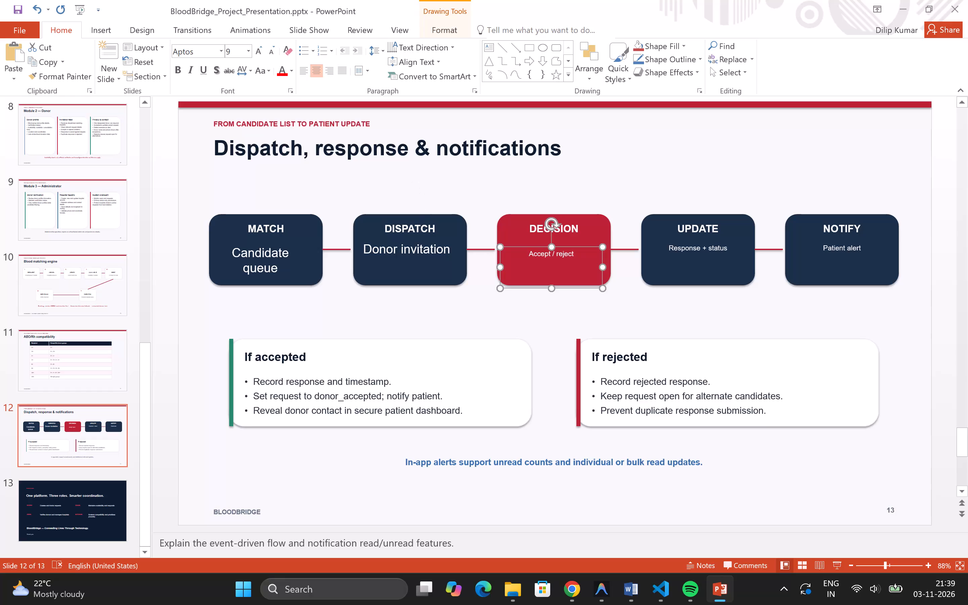
# Set the font size of the "MATCH" heading in the first flow box to 20.
pyautogui.click(284, 231)
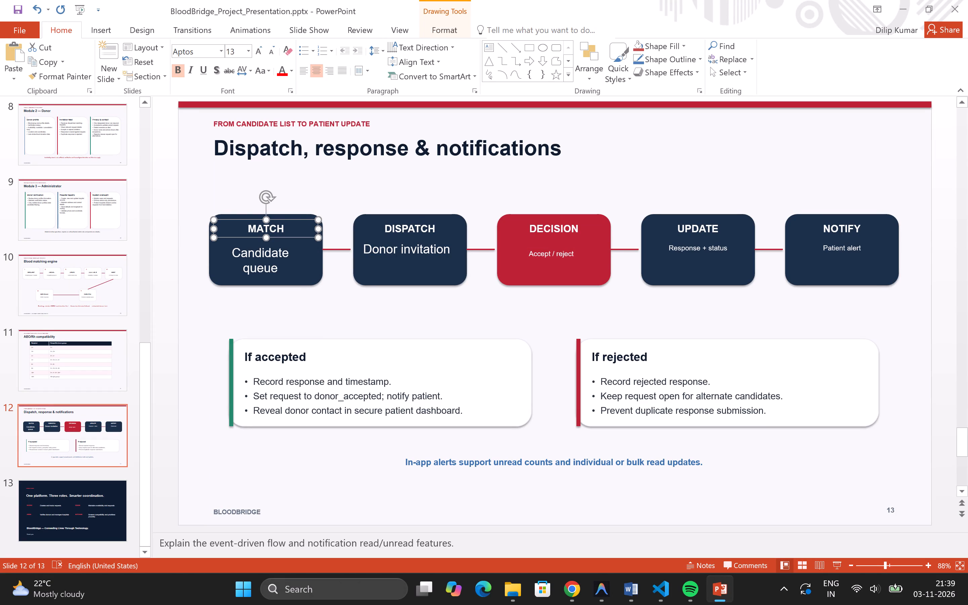
pyautogui.moveTo(283, 228); pyautogui.dragTo(249, 230)
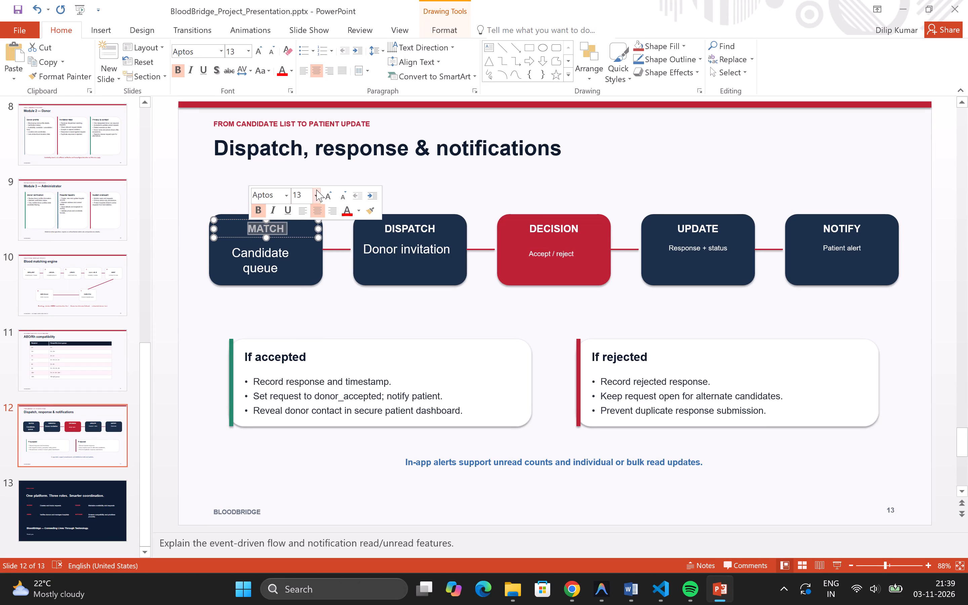
pyautogui.click(315, 192)
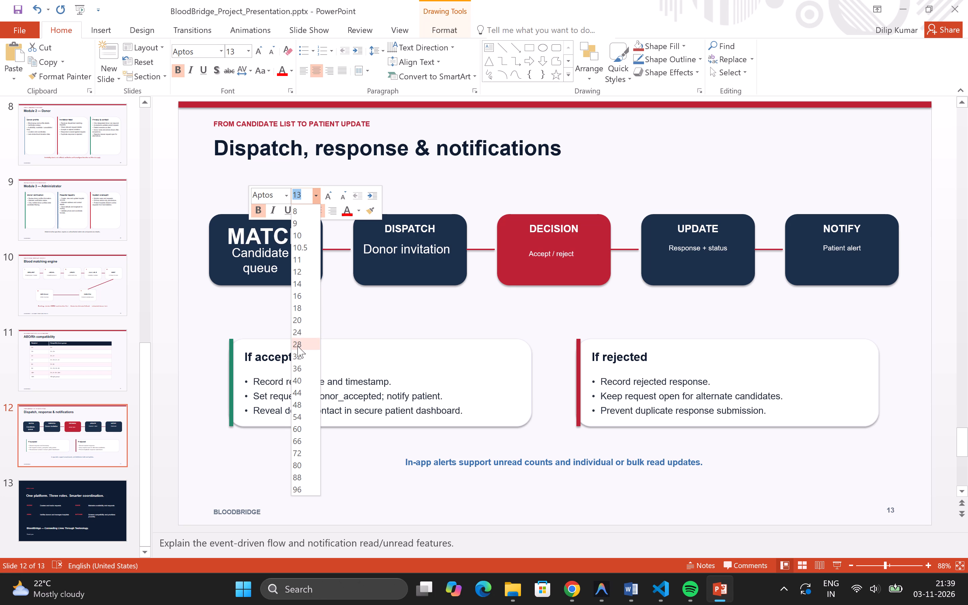
pyautogui.click(298, 315)
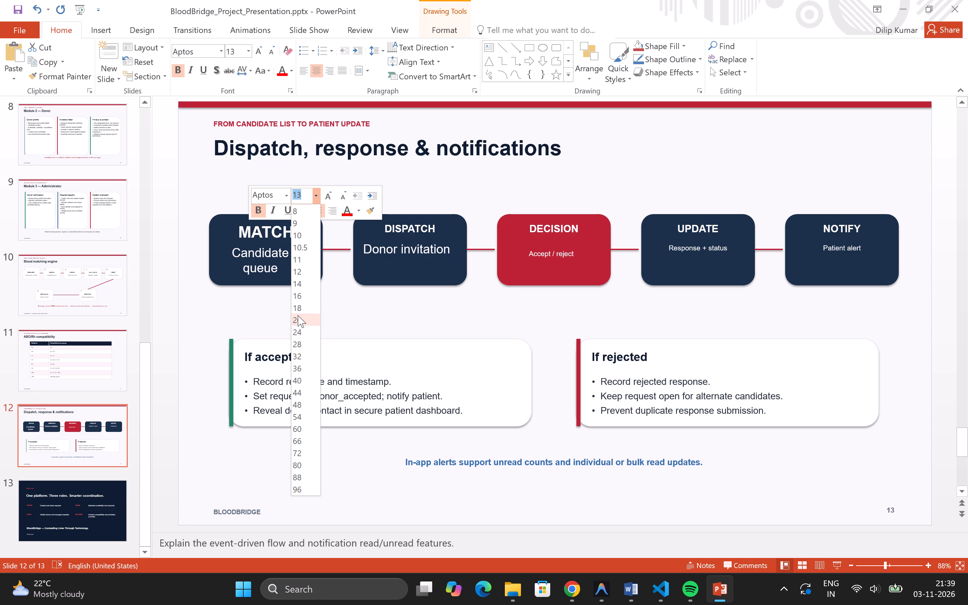
pyautogui.click(324, 307)
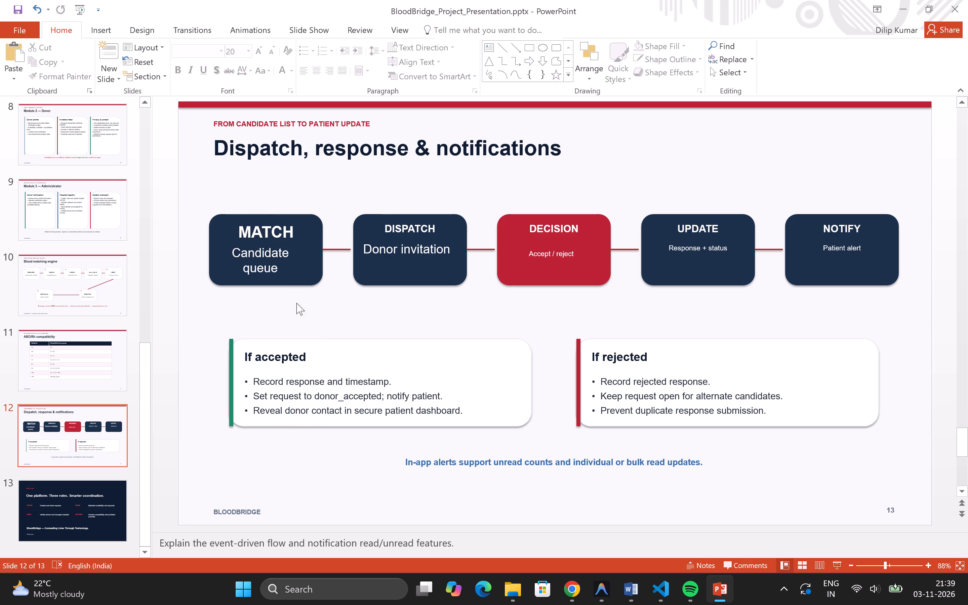
# Shift the "Candidate queue" caption in the MATCH box by inserting a space before "Candidate", keeping the caption open for text editing.
pyautogui.click(235, 252)
pyautogui.press('space')
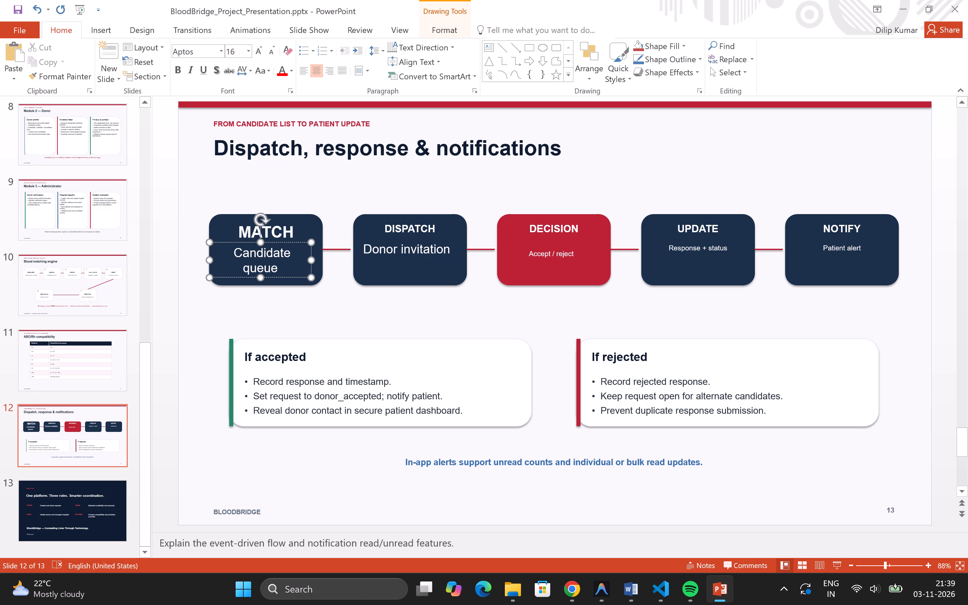
pyautogui.click(378, 313)
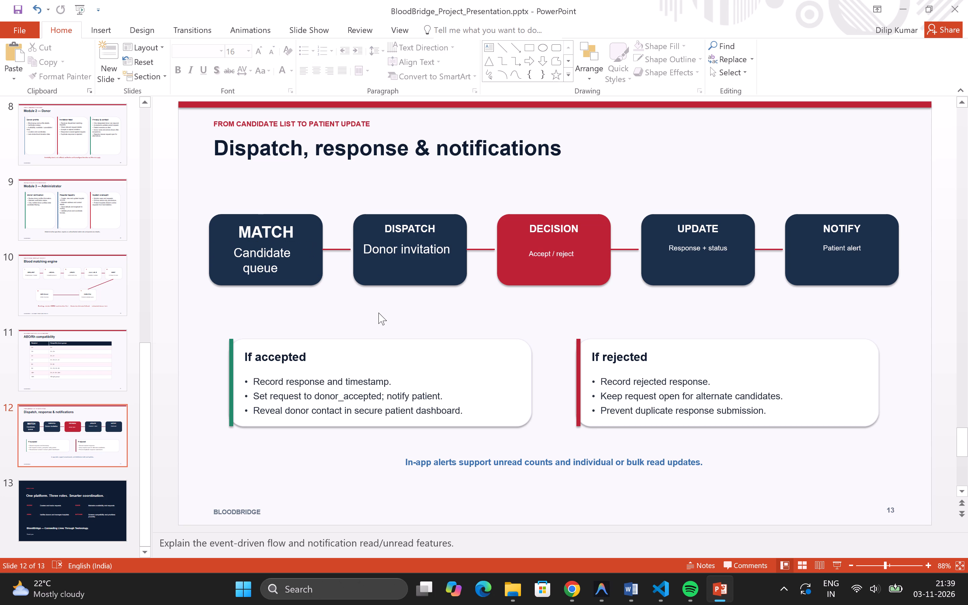
pyautogui.click(238, 253)
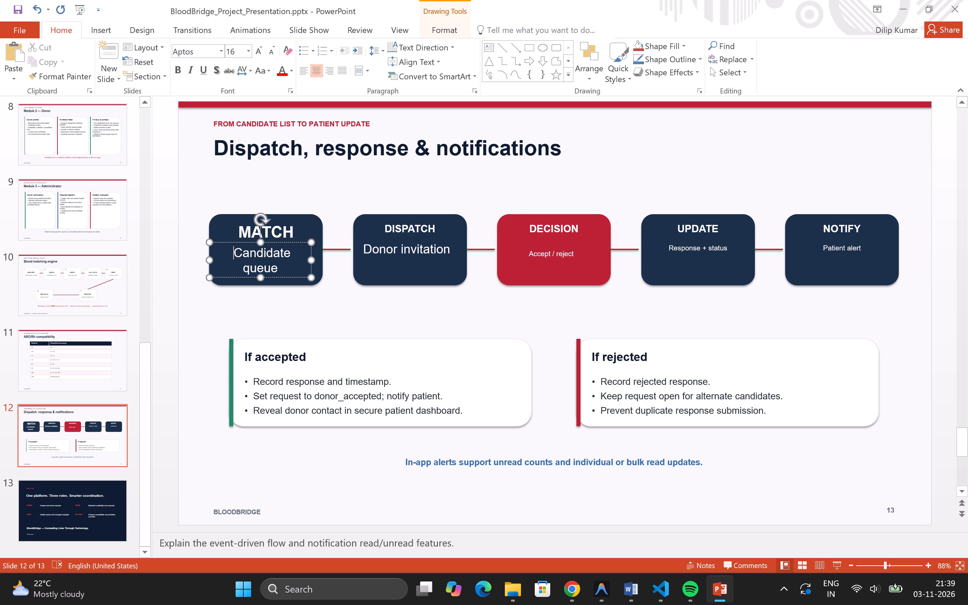
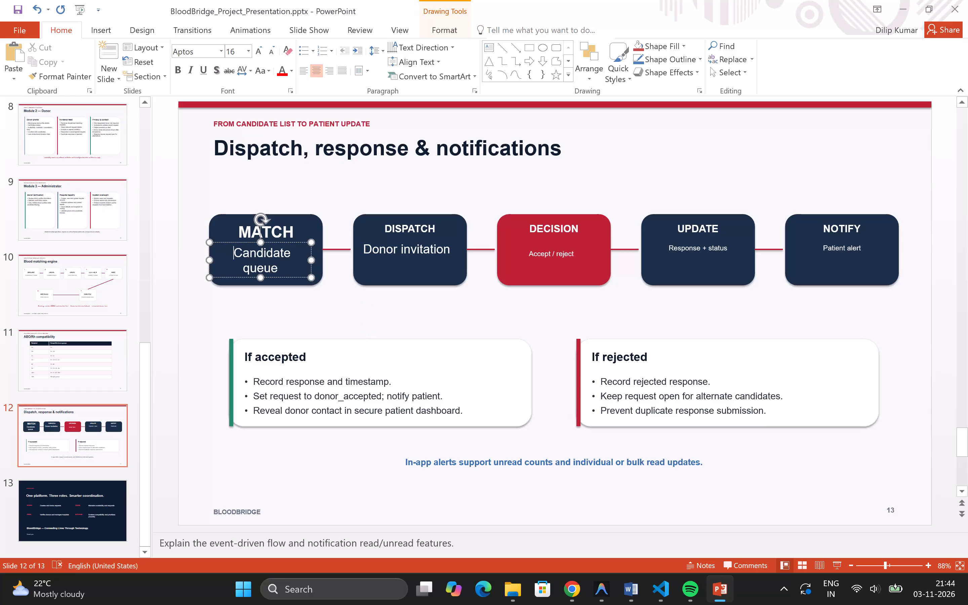
# Copy the "Candidate queue" caption's text formatting onto the "Accept / reject" caption in the DECISION box with Format Painter, nudging that caption slightly.
pyautogui.click(415, 249)
pyautogui.click(588, 255)
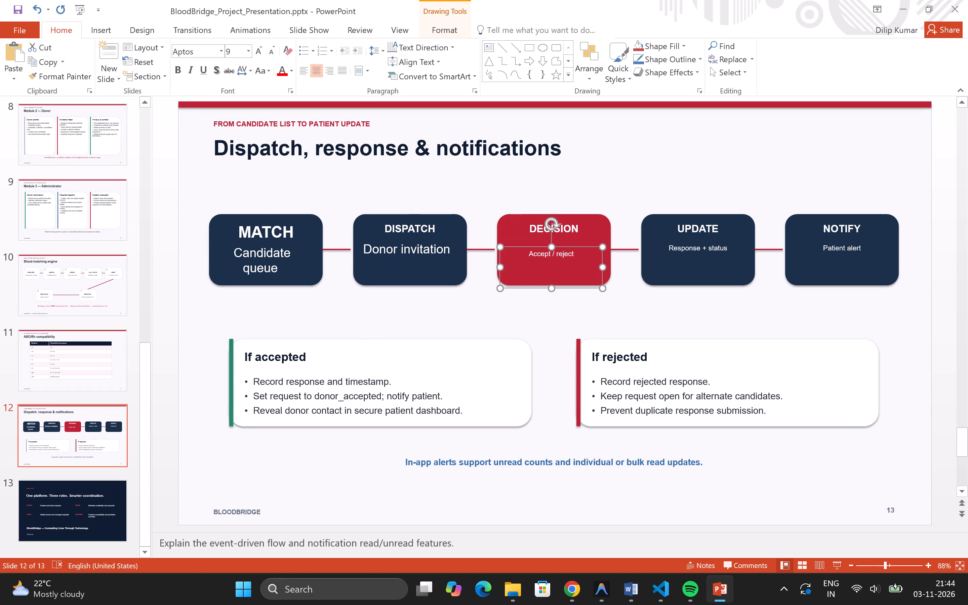
pyautogui.click(575, 248)
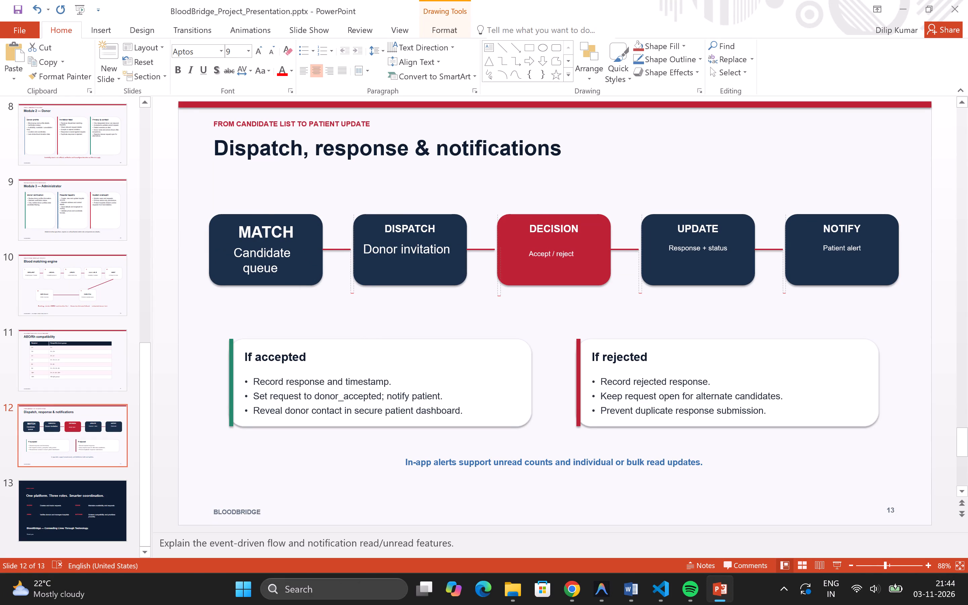
pyautogui.moveTo(280, 271); pyautogui.dragTo(243, 232)
pyautogui.click(50, 79)
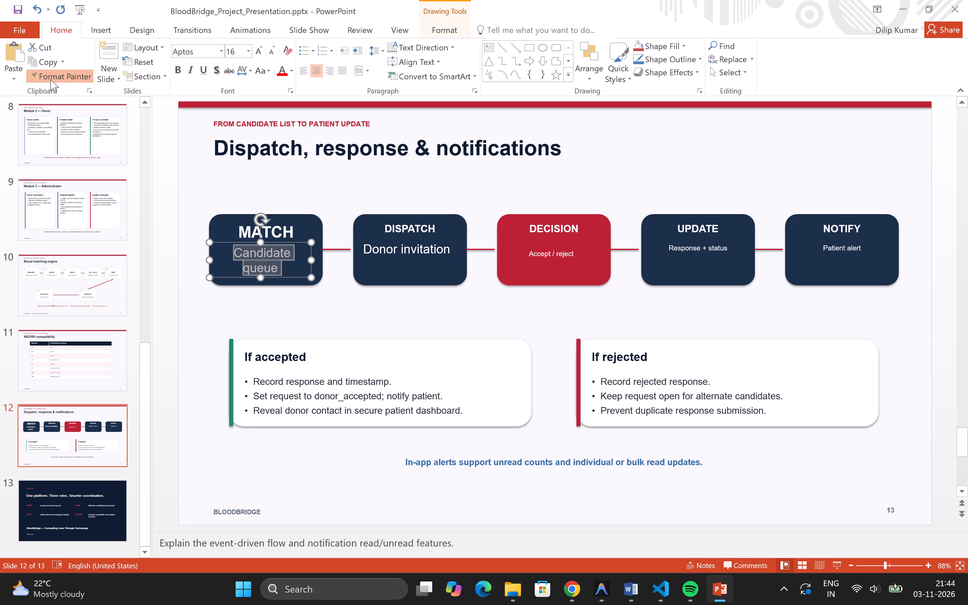
pyautogui.moveTo(575, 254); pyautogui.dragTo(548, 258)
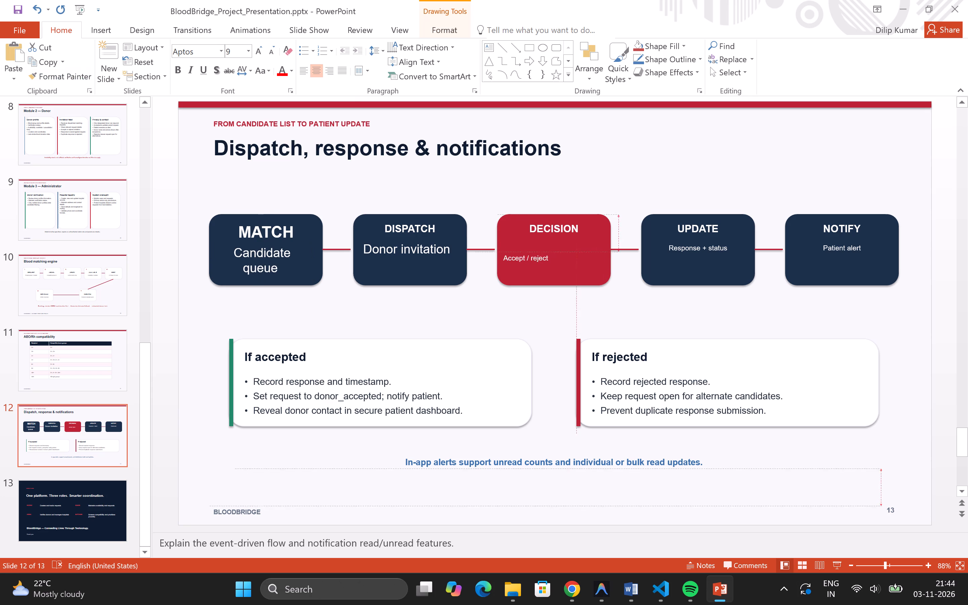
pyautogui.moveTo(548, 258); pyautogui.dragTo(573, 249)
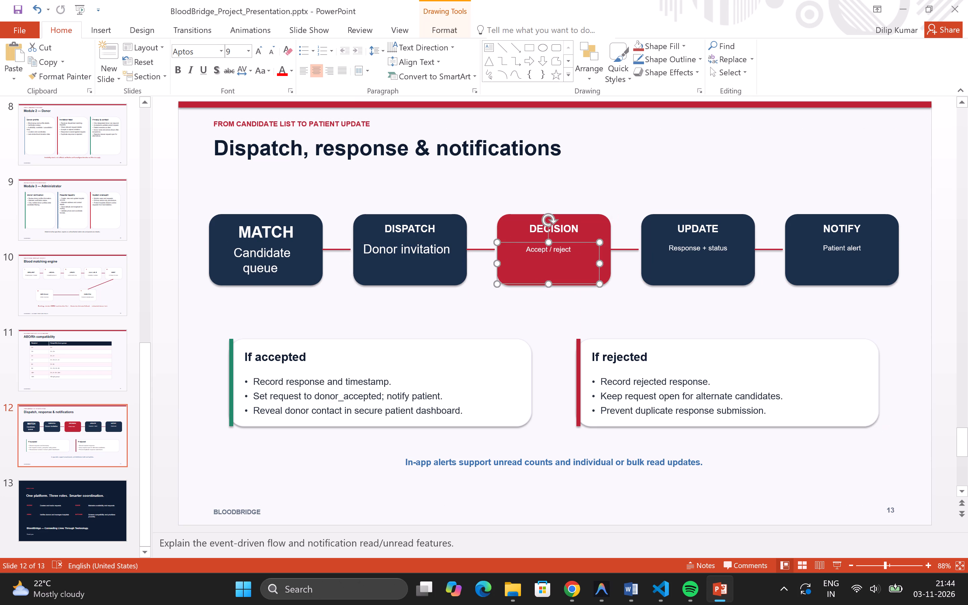
pyautogui.click(560, 249)
pyautogui.moveTo(278, 270); pyautogui.dragTo(238, 254)
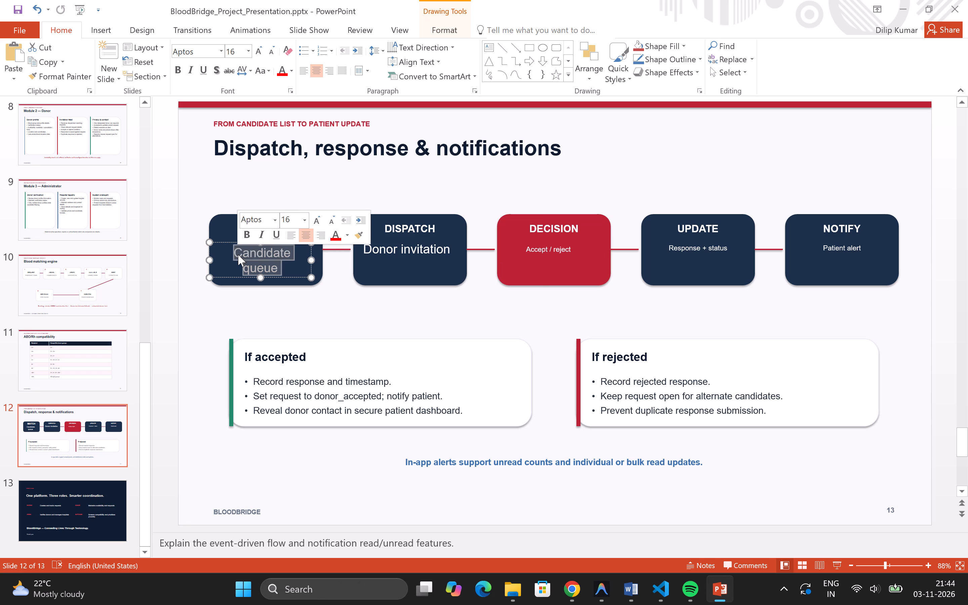
pyautogui.click(31, 70)
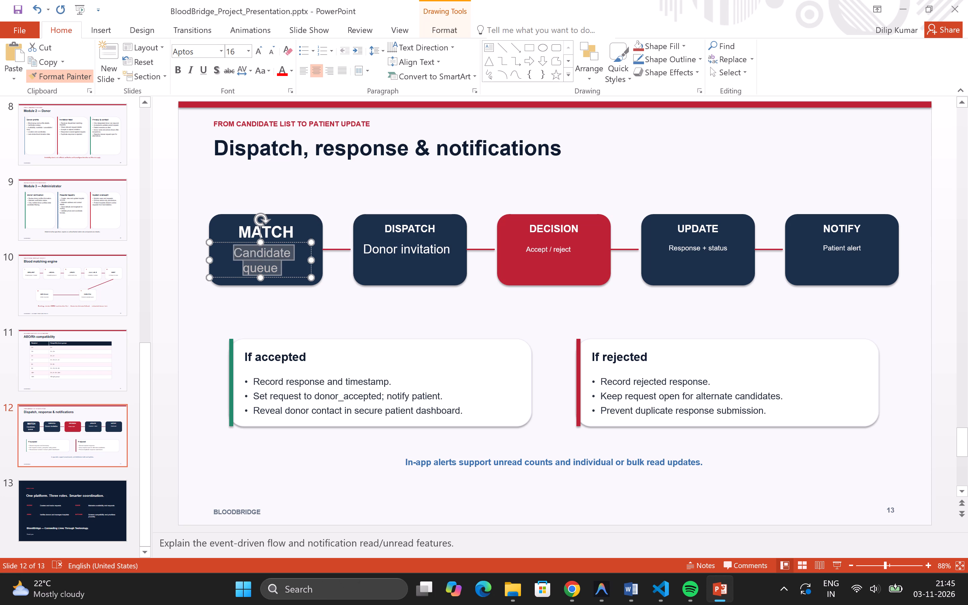
pyautogui.moveTo(569, 252); pyautogui.dragTo(534, 255)
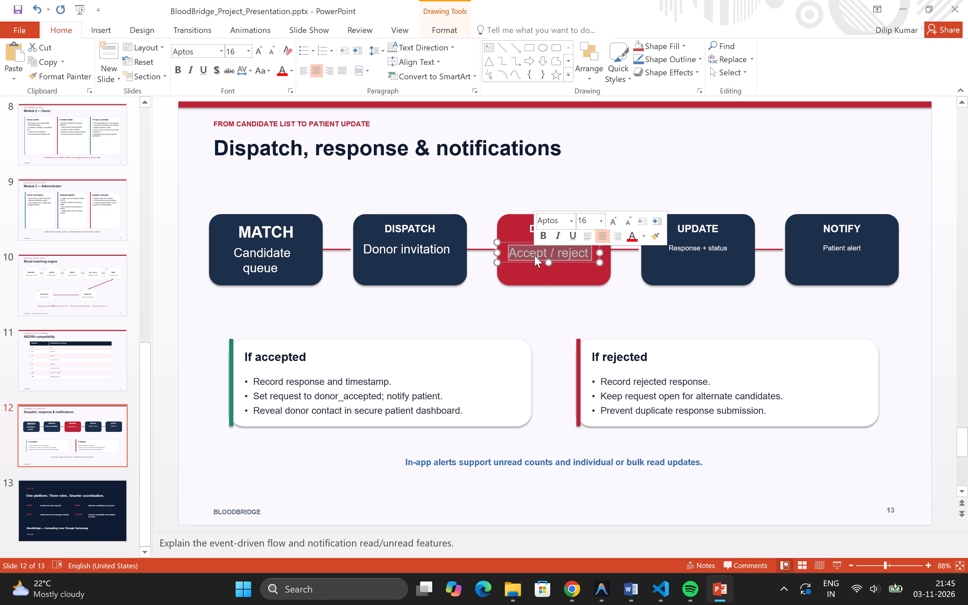
# Try to copy the "Accept / reject" formatting onto the "Response + status" caption with Format Painter, nudging that caption slightly within the UPDATE box.
pyautogui.moveTo(68, 69); pyautogui.dragTo(68, 74)
pyautogui.click(68, 74)
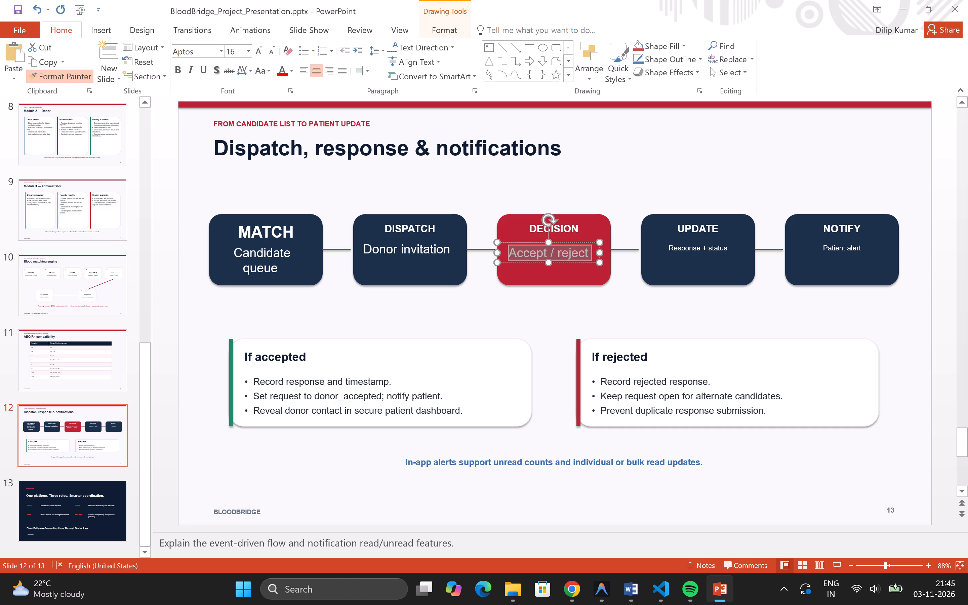
pyautogui.click(726, 253)
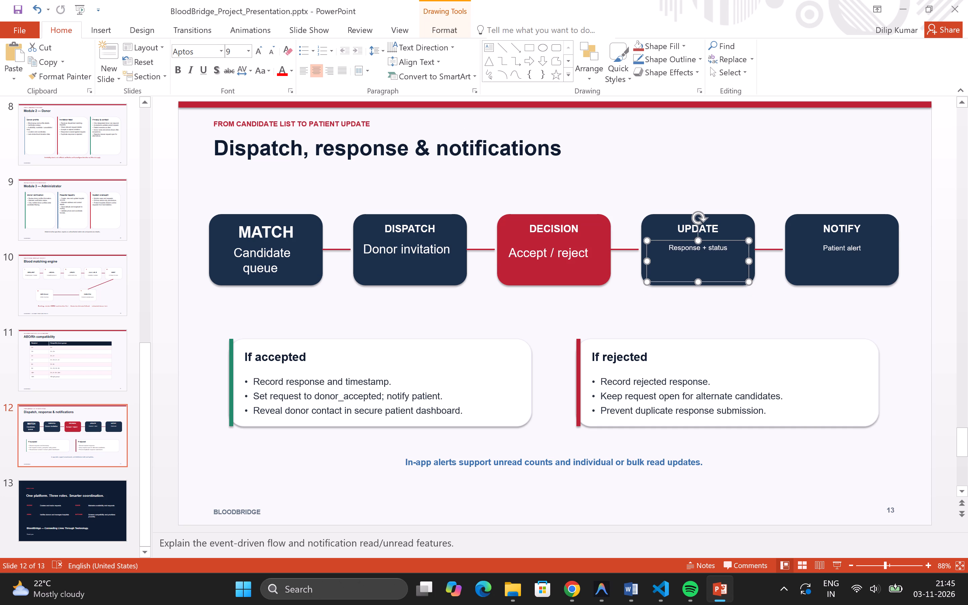
pyautogui.moveTo(587, 251); pyautogui.dragTo(516, 253)
pyautogui.click(56, 79)
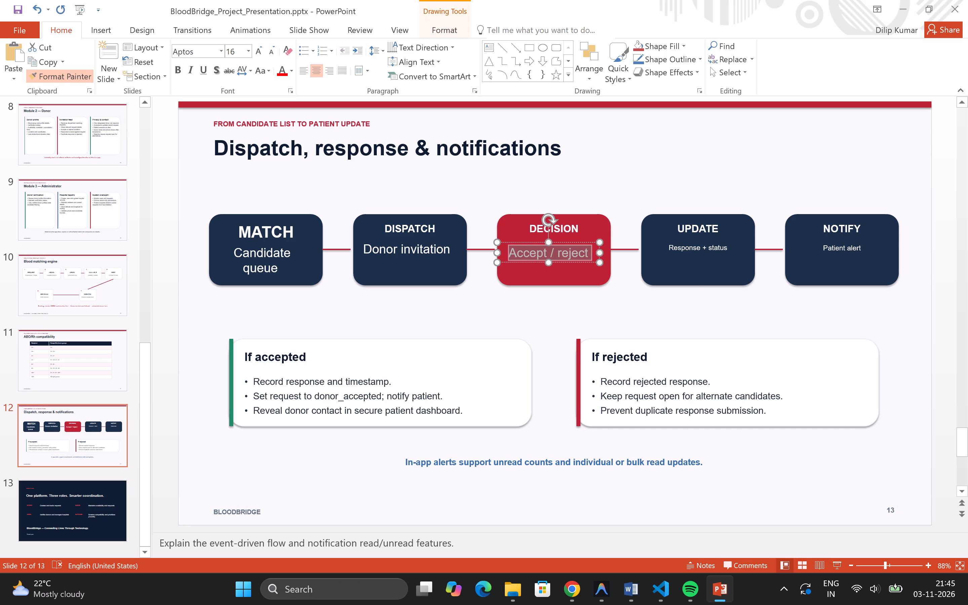
pyautogui.moveTo(668, 251); pyautogui.dragTo(670, 251)
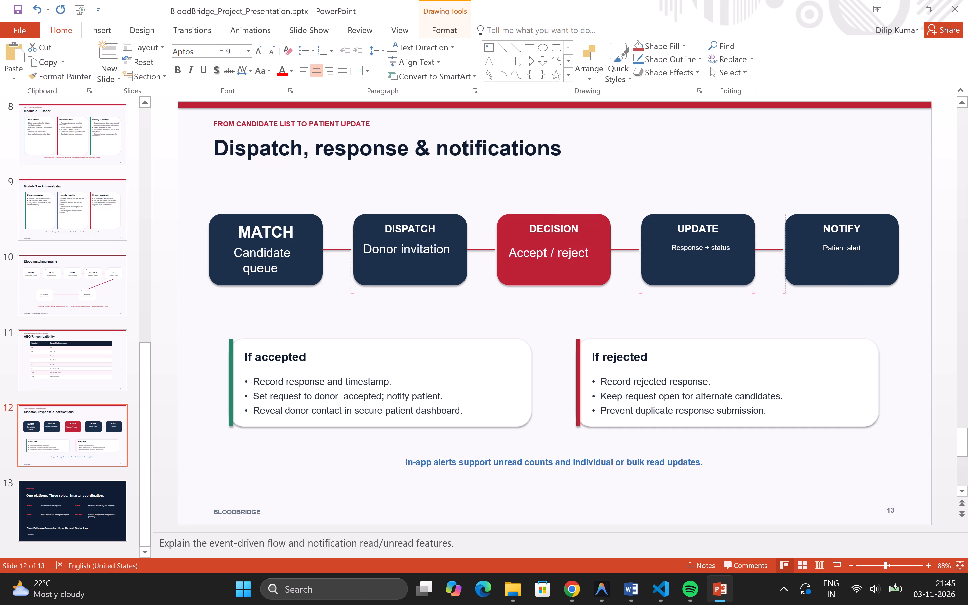
pyautogui.moveTo(670, 251); pyautogui.dragTo(662, 253)
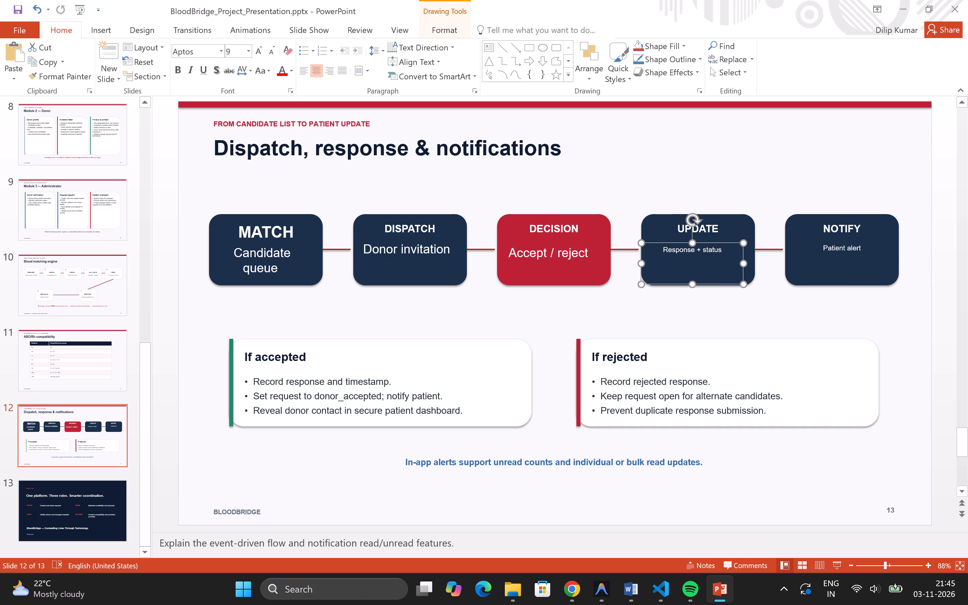
pyautogui.click(563, 257)
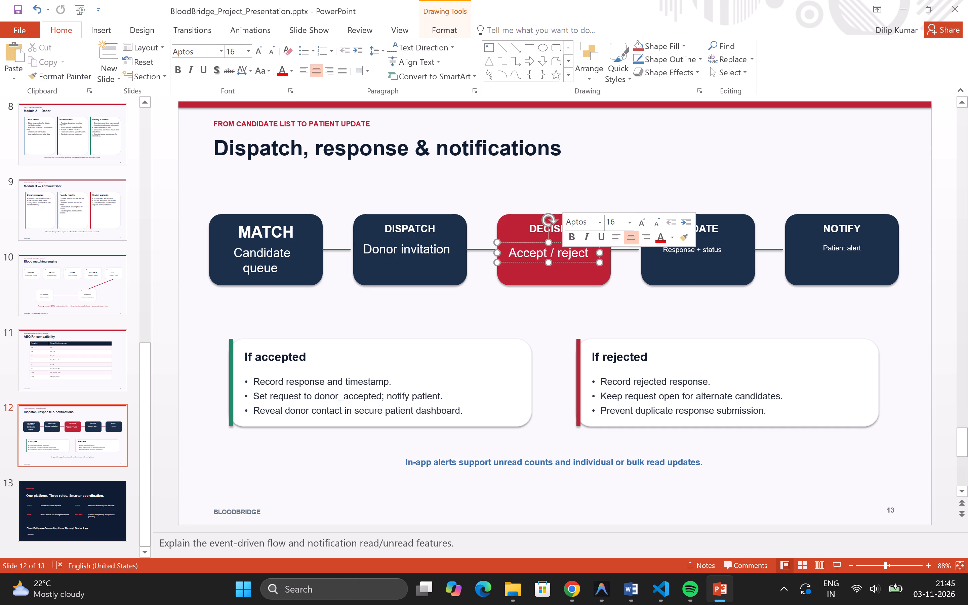
pyautogui.moveTo(587, 254); pyautogui.dragTo(516, 255)
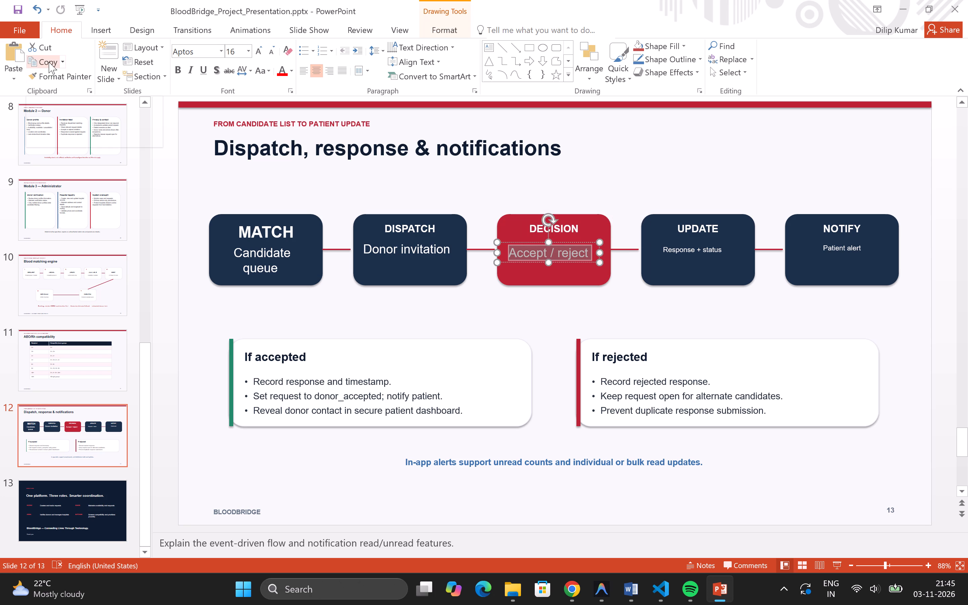
pyautogui.click(76, 75)
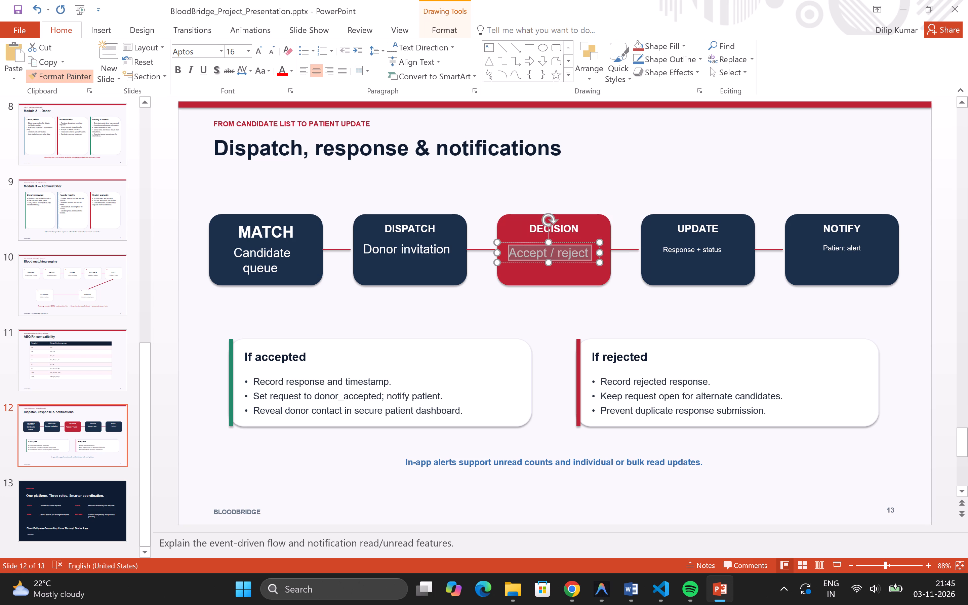
pyautogui.click(664, 251)
# Set the font size of the "Response + status" caption in the UPDATE box to 16.
pyautogui.moveTo(664, 251); pyautogui.dragTo(717, 252)
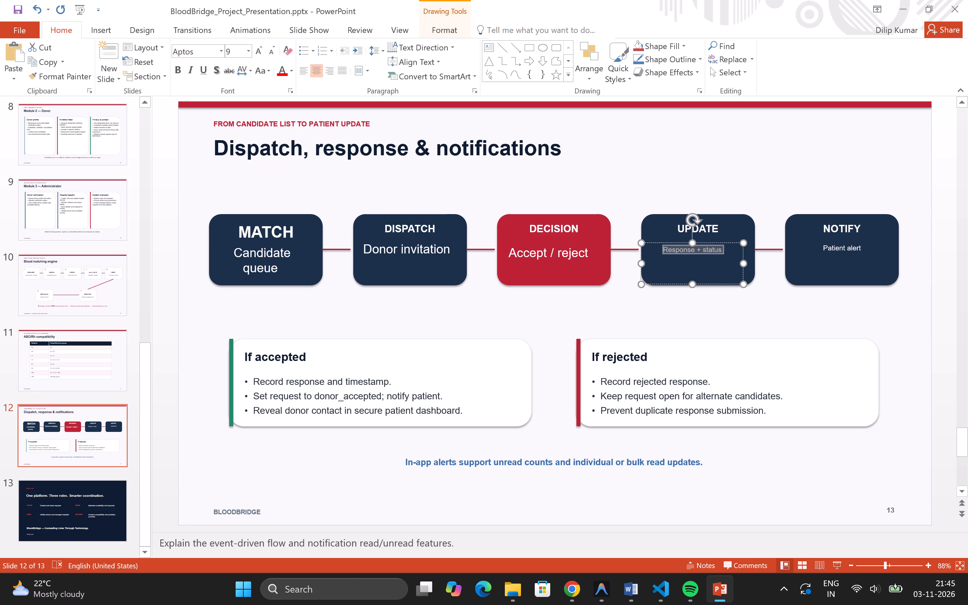
pyautogui.click(251, 50)
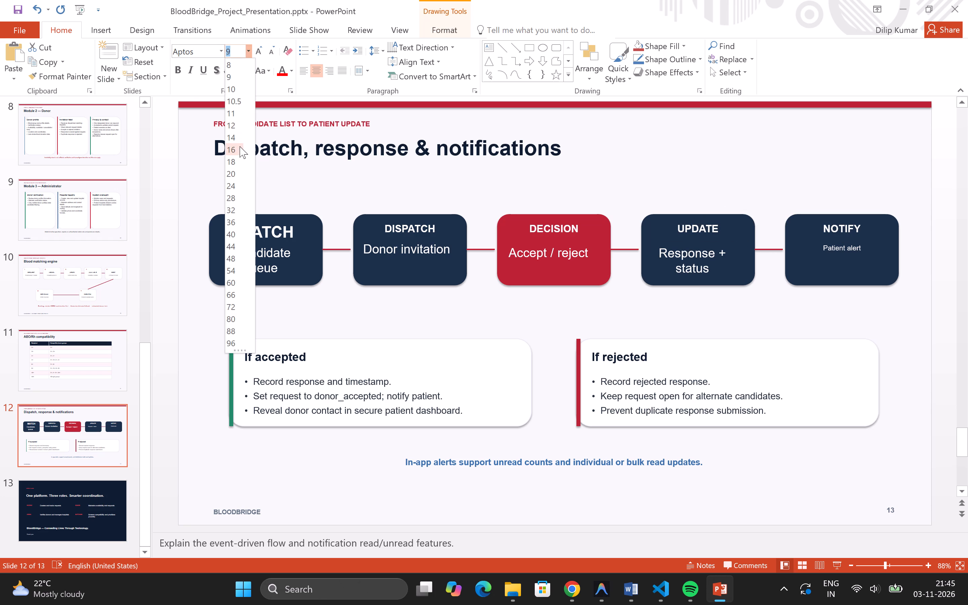
pyautogui.click(240, 146)
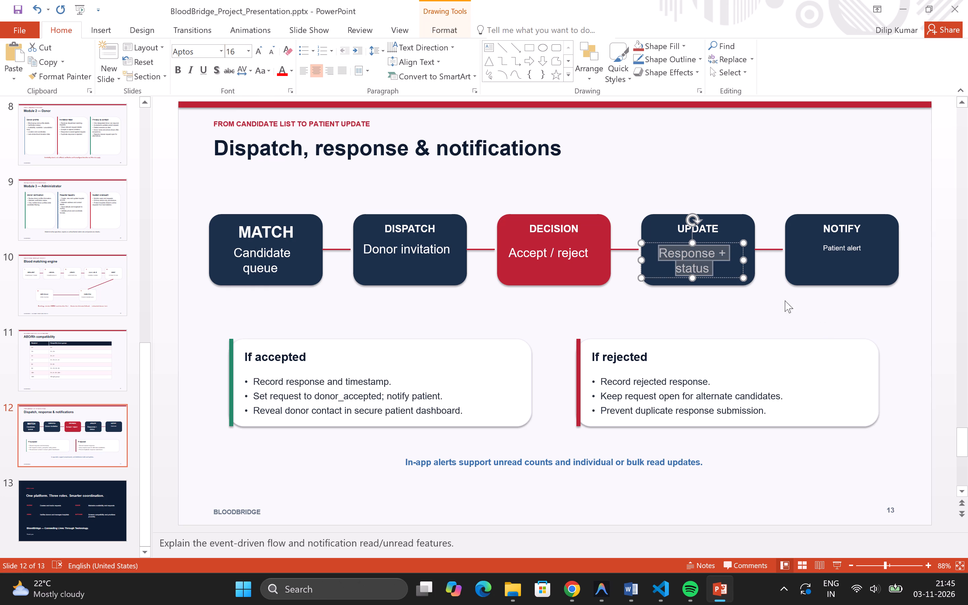
# Set the font size of the "Patient alert" caption in the NOTIFY box to 16.
pyautogui.click(34, 83)
pyautogui.click(34, 81)
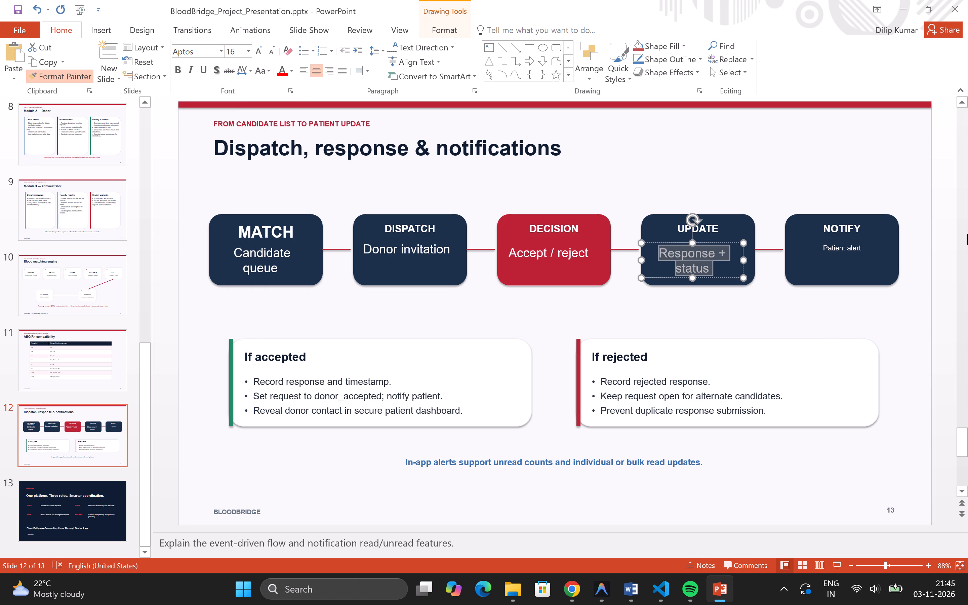
pyautogui.click(822, 252)
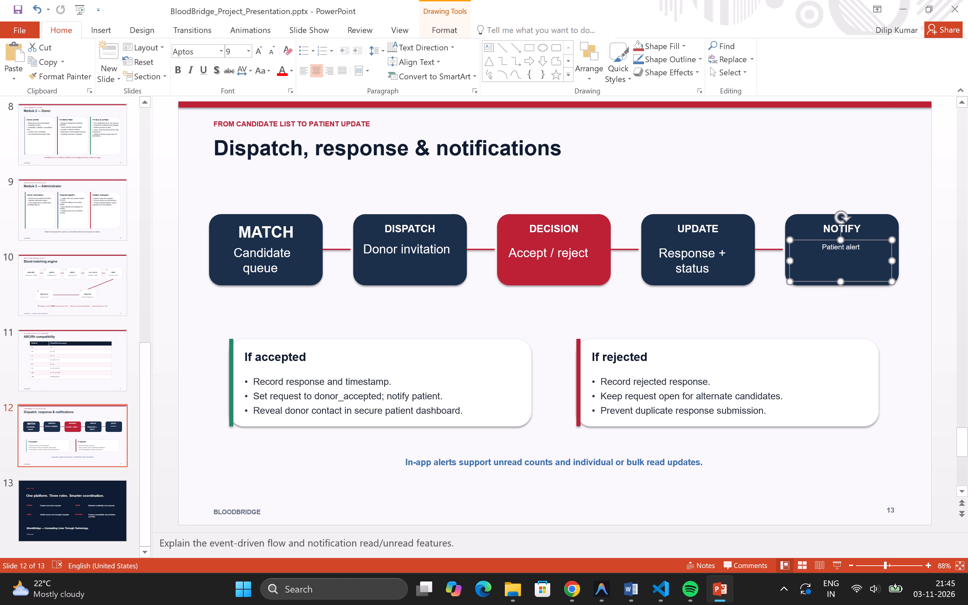
pyautogui.moveTo(859, 245); pyautogui.dragTo(828, 247)
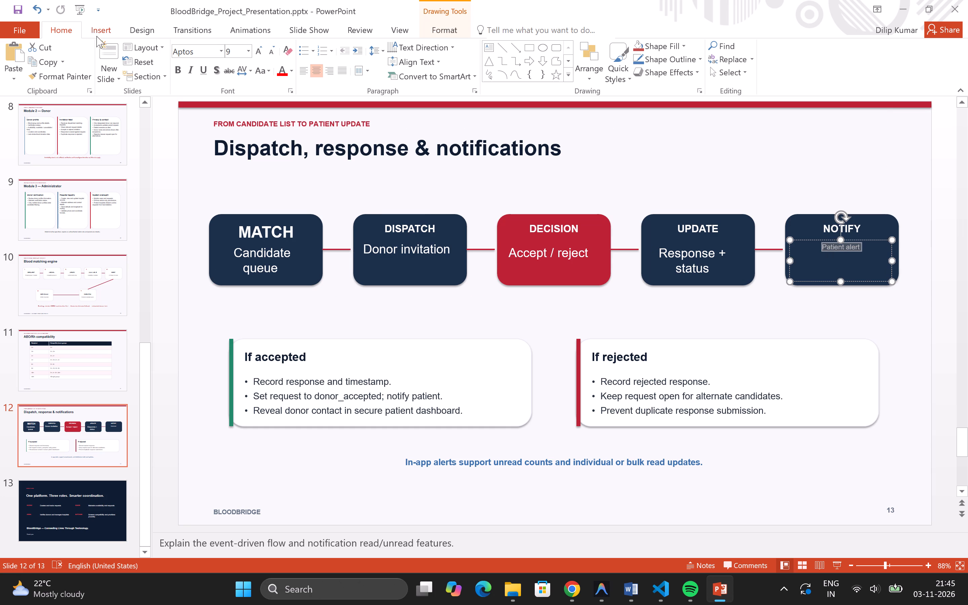
pyautogui.click(248, 52)
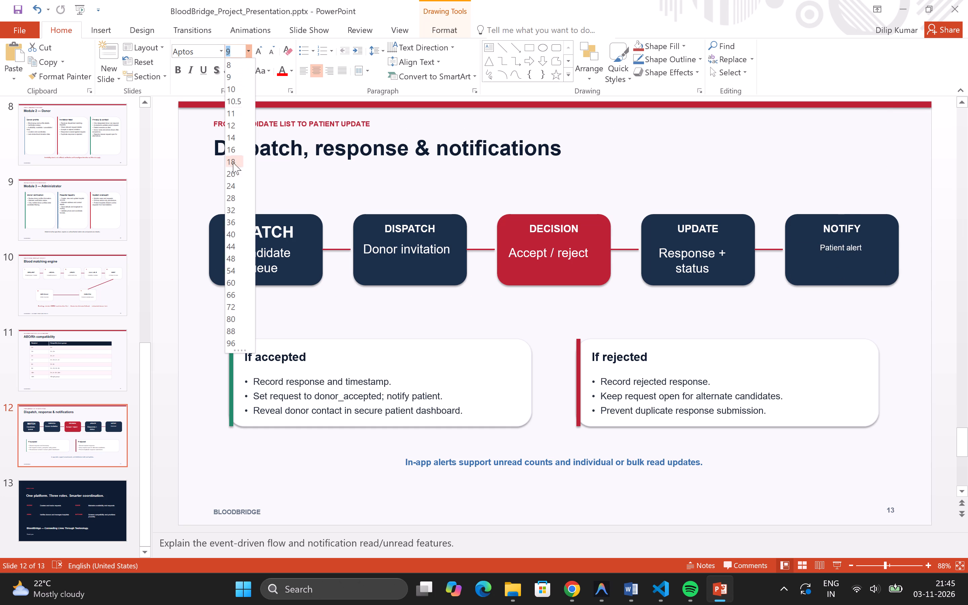
pyautogui.click(234, 151)
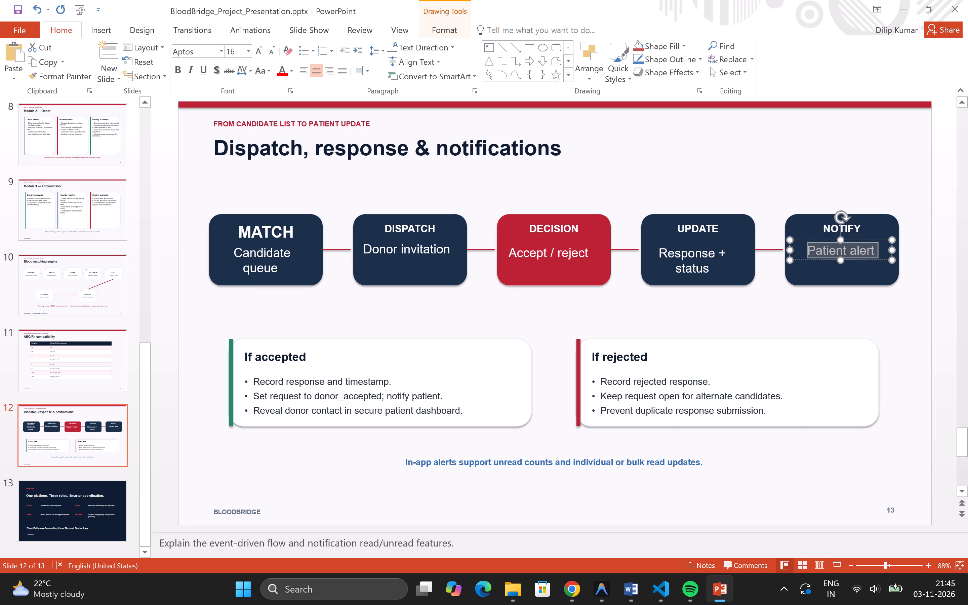
# Nudge the "DECISION" heading slightly toward the left edge of its red flow box.
pyautogui.moveTo(579, 226); pyautogui.dragTo(546, 225)
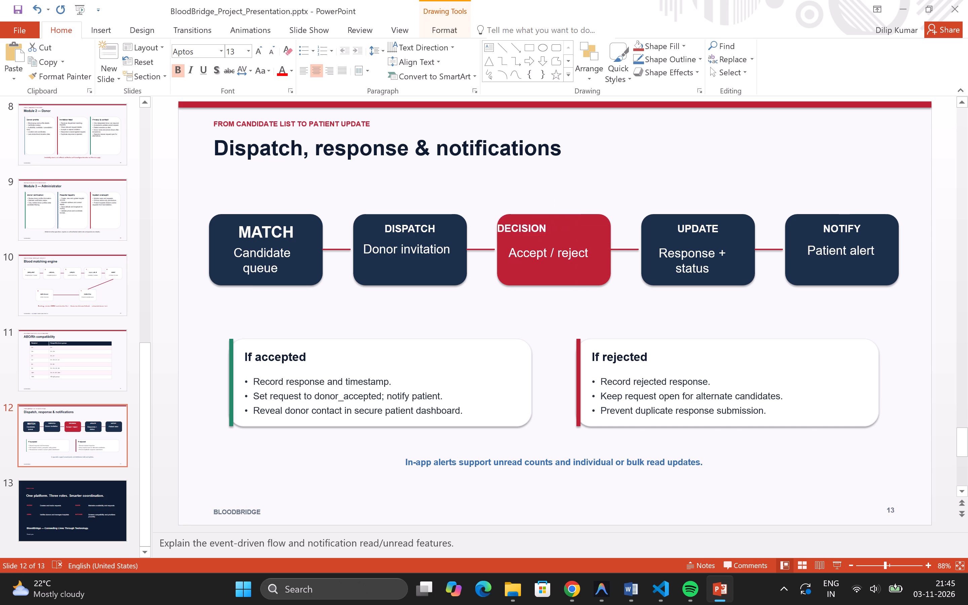
pyautogui.moveTo(546, 225); pyautogui.dragTo(575, 226)
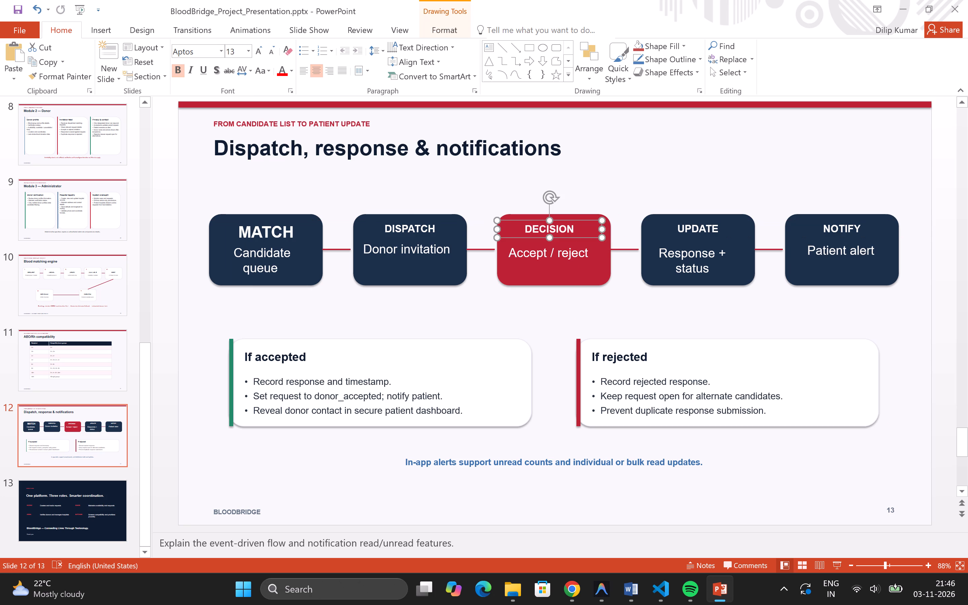
# Set the font size of the "DISPATCH" heading in the second flow box to 20.
pyautogui.click(429, 228)
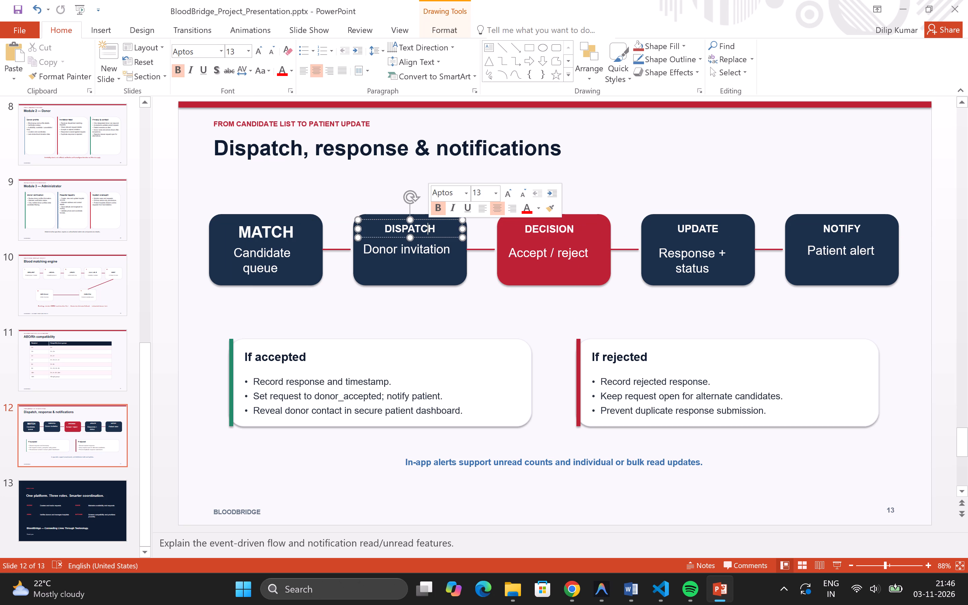
pyautogui.moveTo(430, 226); pyautogui.dragTo(386, 230)
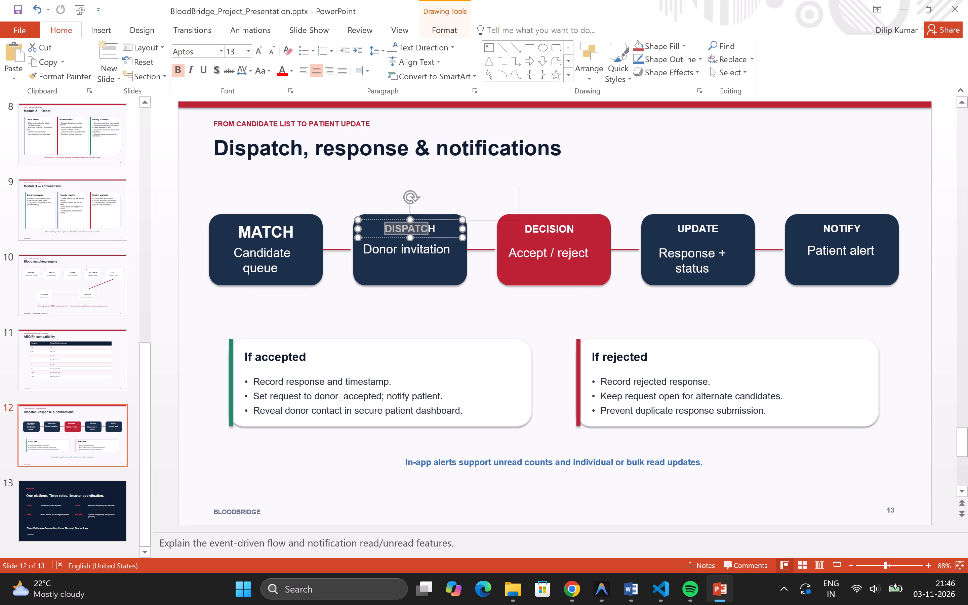
pyautogui.click(431, 226)
pyautogui.moveTo(433, 228); pyautogui.dragTo(395, 230)
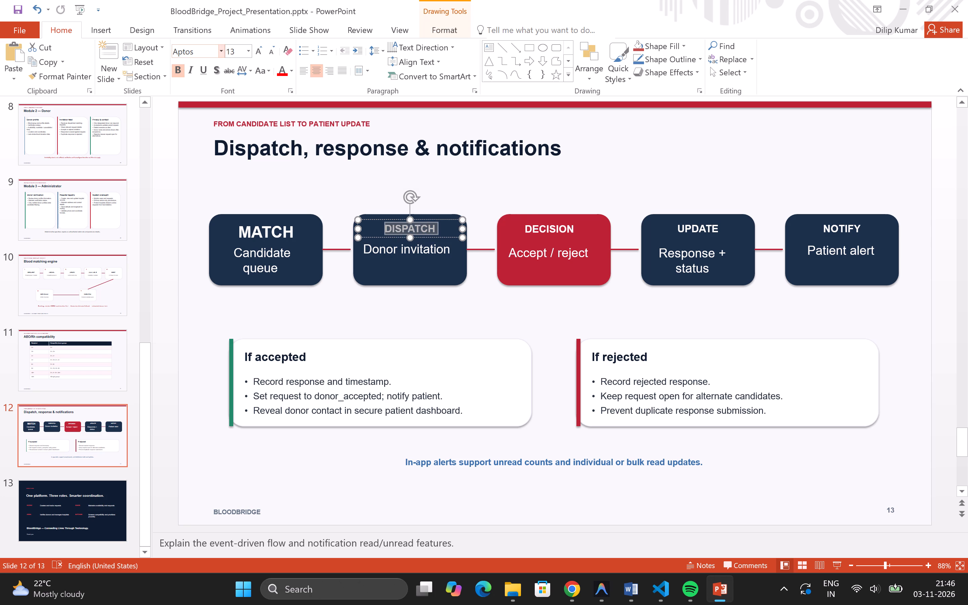
pyautogui.click(248, 53)
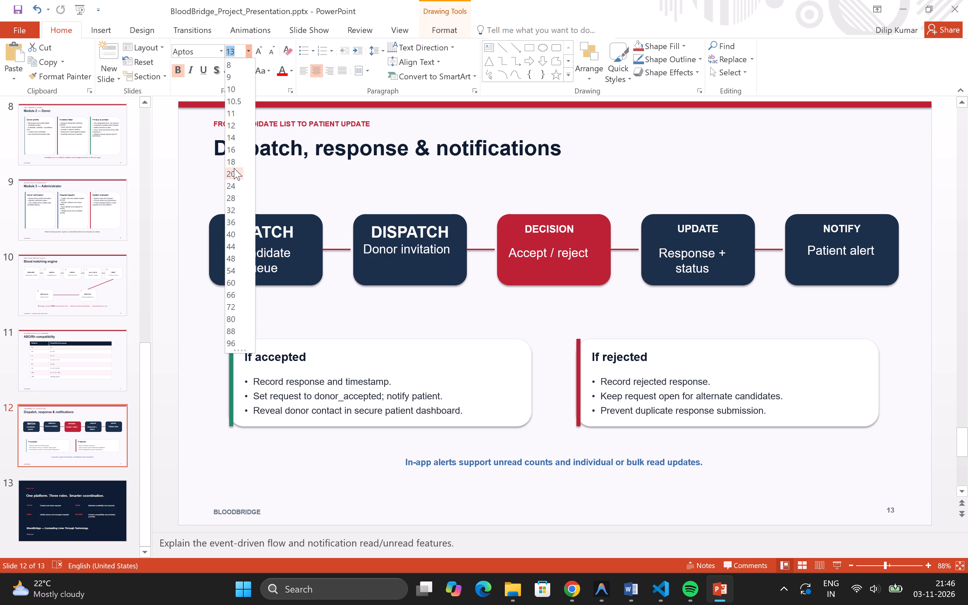
pyautogui.click(234, 168)
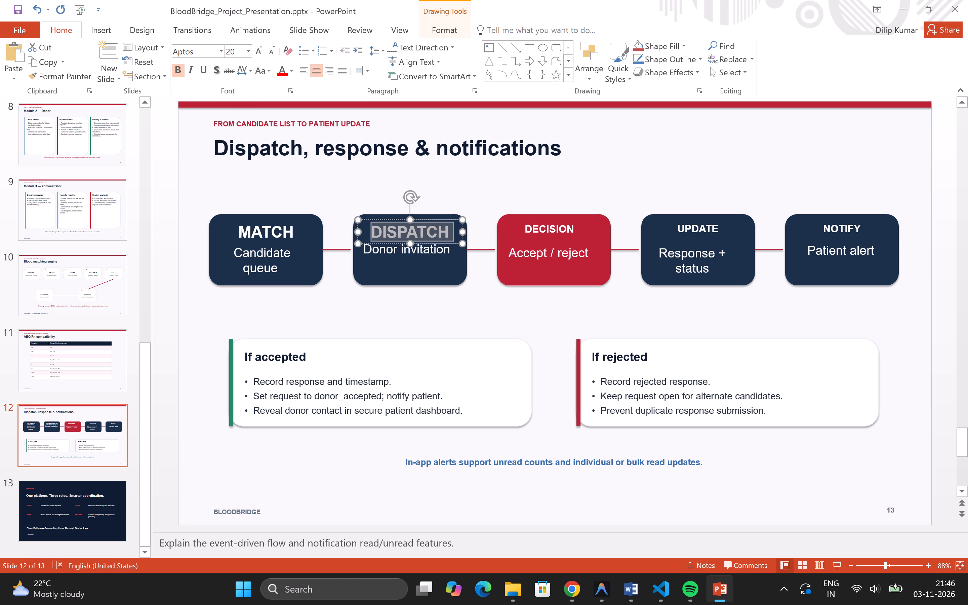
# Insert a line break after the "DISPATCH" heading text.
pyautogui.click(450, 242)
pyautogui.click(448, 234)
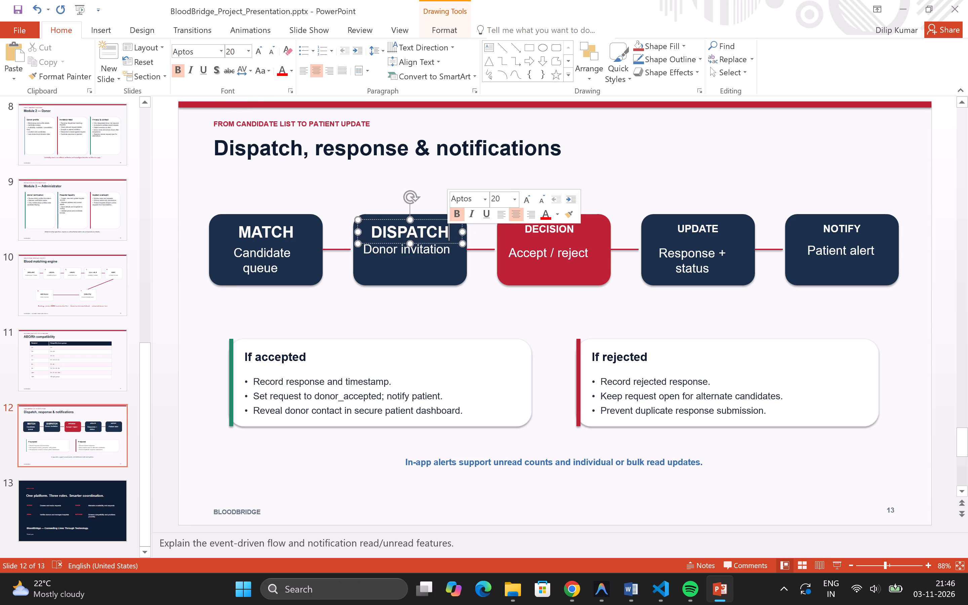
pyautogui.press('Return')
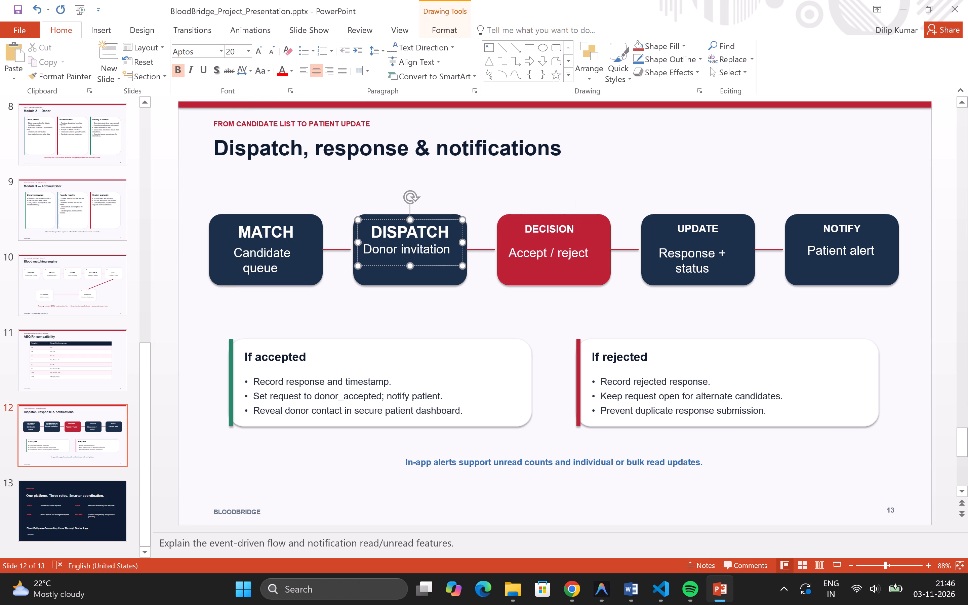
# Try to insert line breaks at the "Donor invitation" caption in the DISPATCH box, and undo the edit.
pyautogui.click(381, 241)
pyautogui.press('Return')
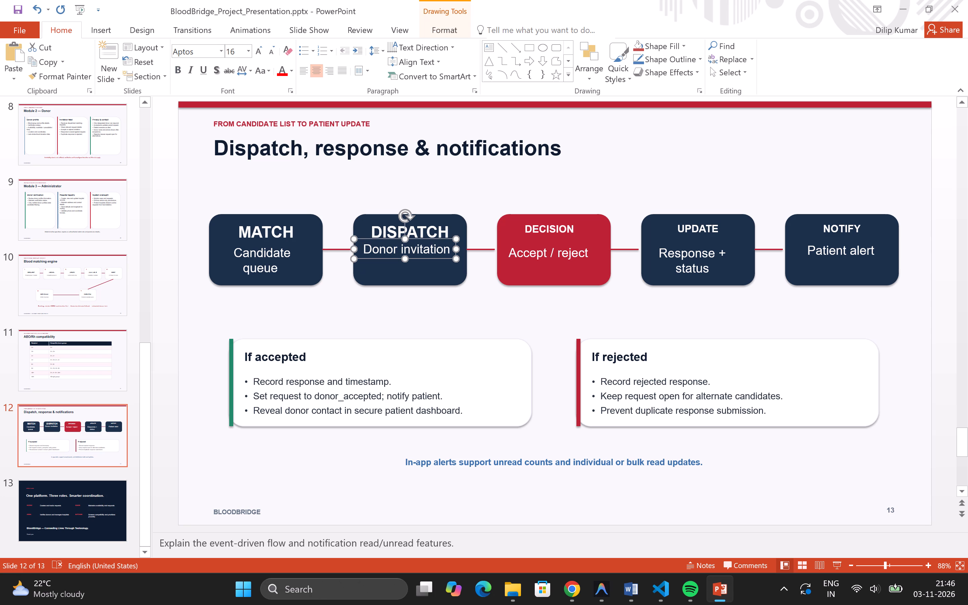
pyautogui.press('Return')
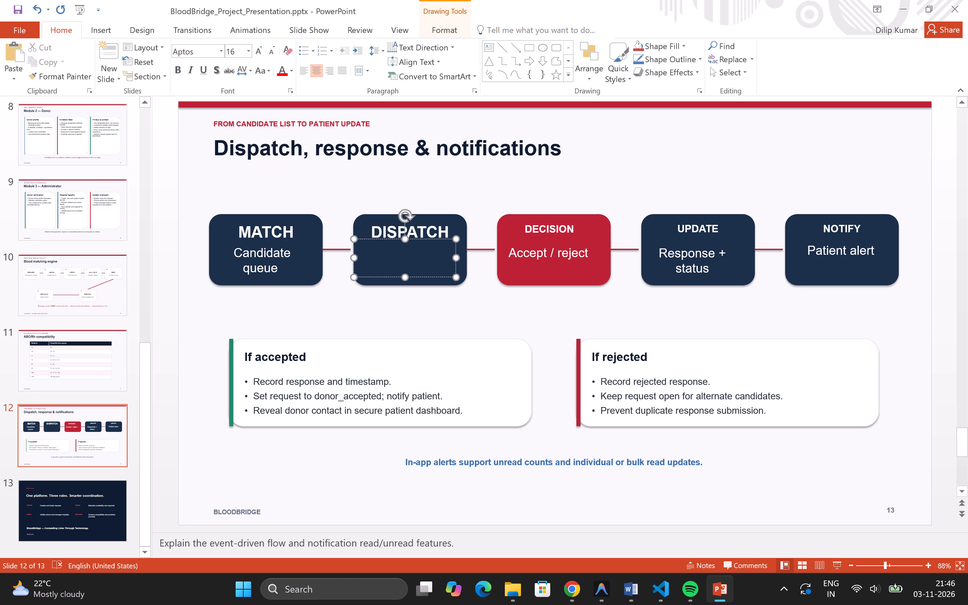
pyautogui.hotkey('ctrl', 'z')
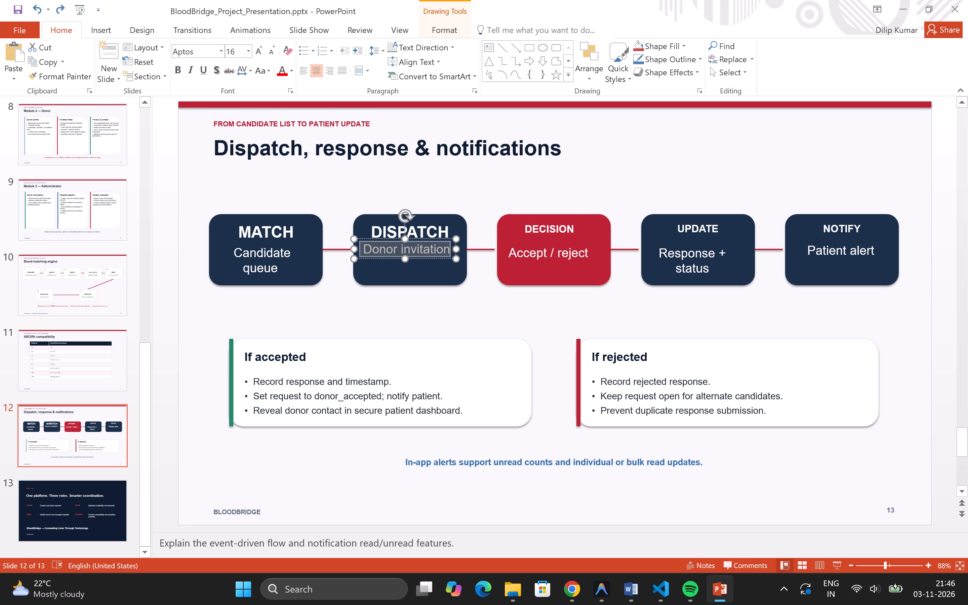
# Insert another line break after the "DISPATCH" heading text in the second flow box.
pyautogui.click(445, 231)
pyautogui.press('Return')
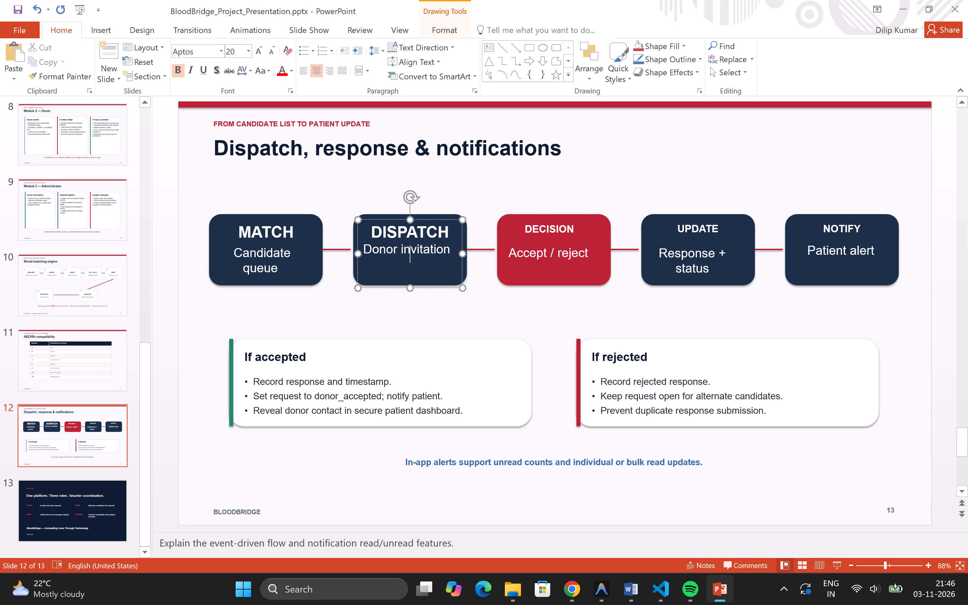
pyautogui.click(557, 313)
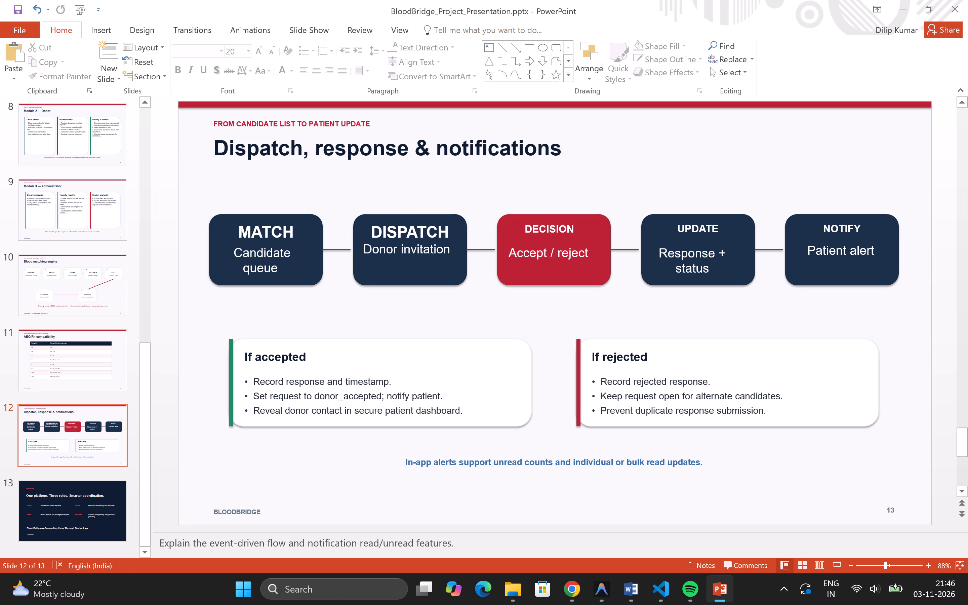
pyautogui.click(411, 238)
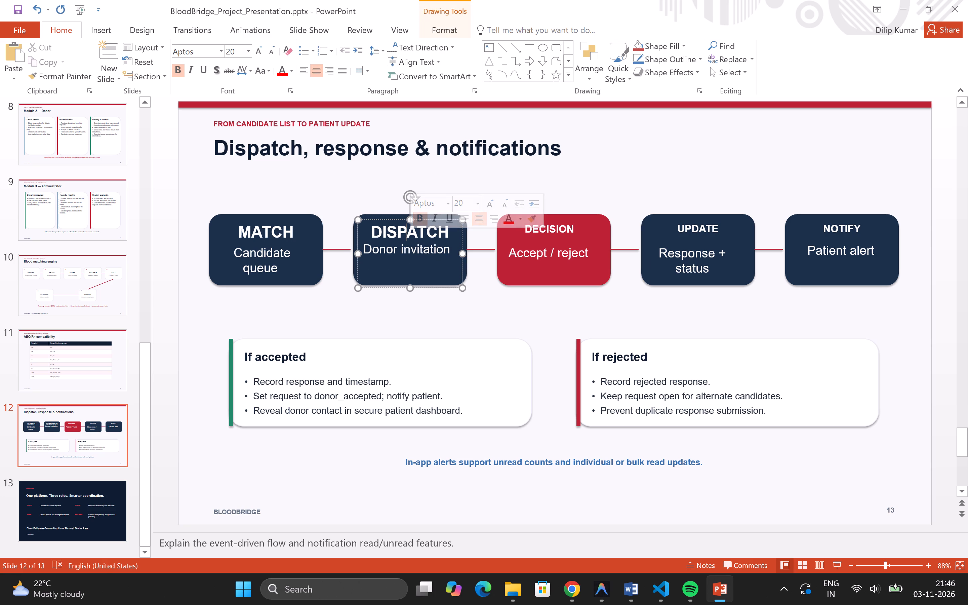
# Set the font size of the "DECISION" heading in the red flow box to 20.
pyautogui.moveTo(573, 224); pyautogui.dragTo(543, 226)
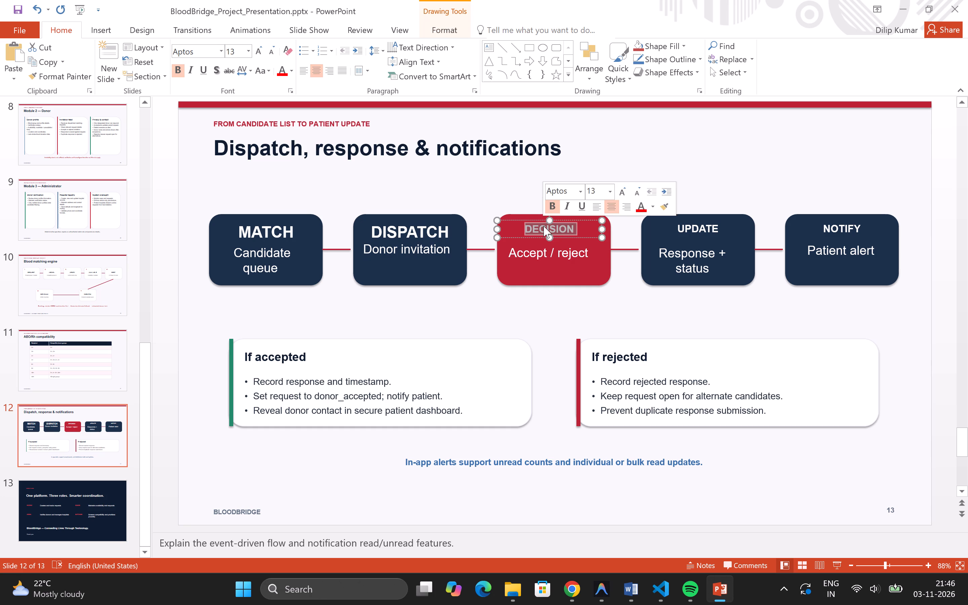
pyautogui.click(248, 50)
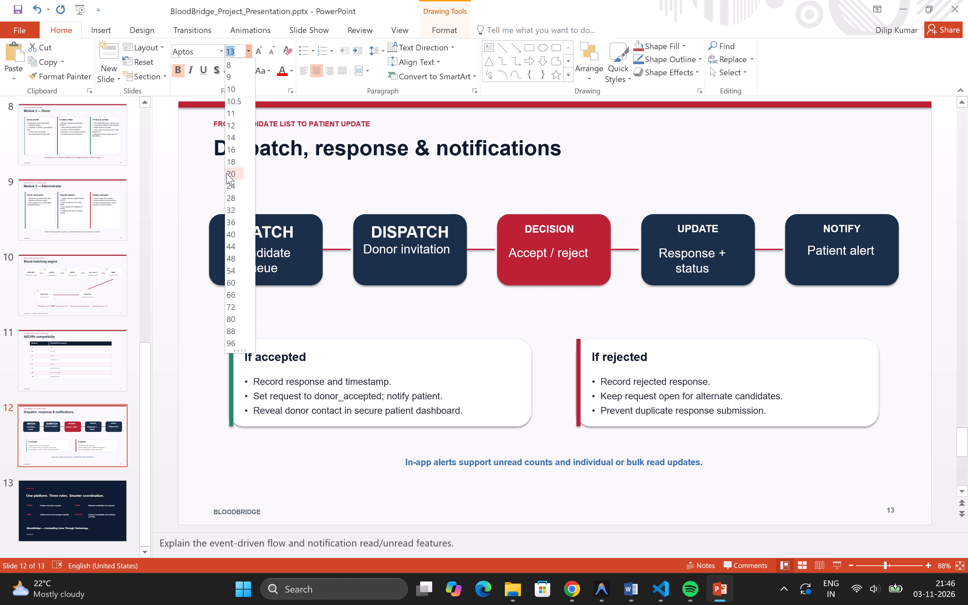
pyautogui.click(234, 175)
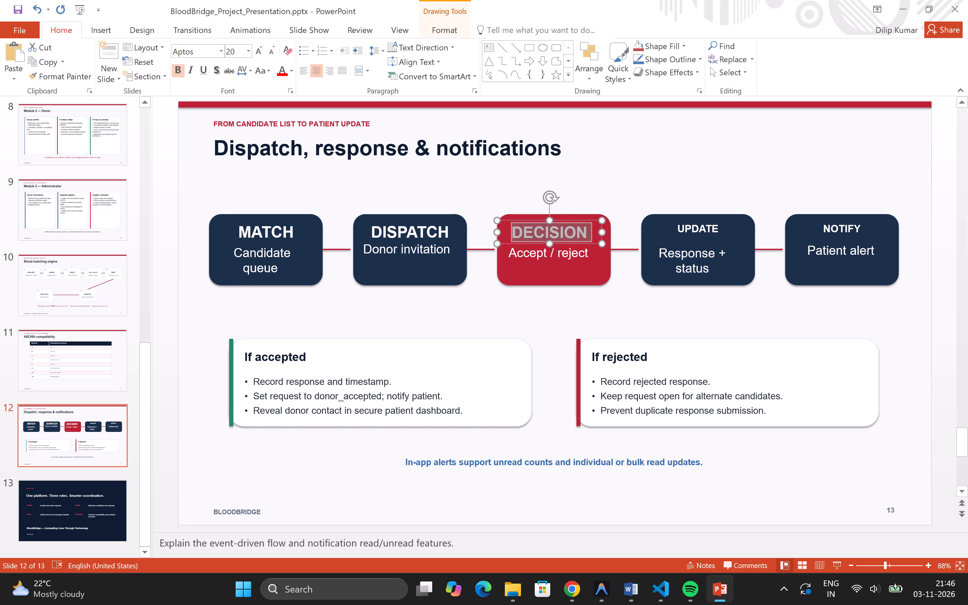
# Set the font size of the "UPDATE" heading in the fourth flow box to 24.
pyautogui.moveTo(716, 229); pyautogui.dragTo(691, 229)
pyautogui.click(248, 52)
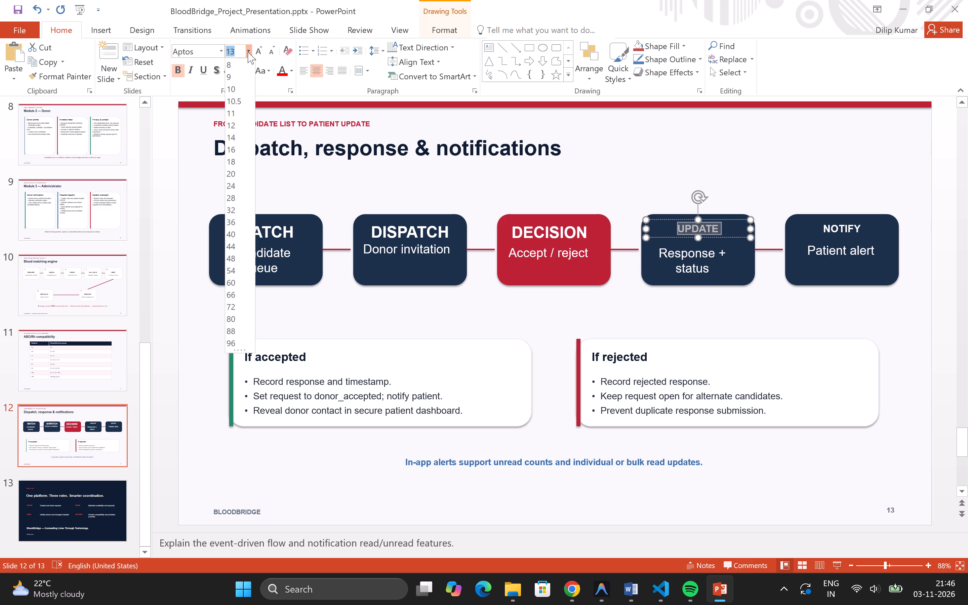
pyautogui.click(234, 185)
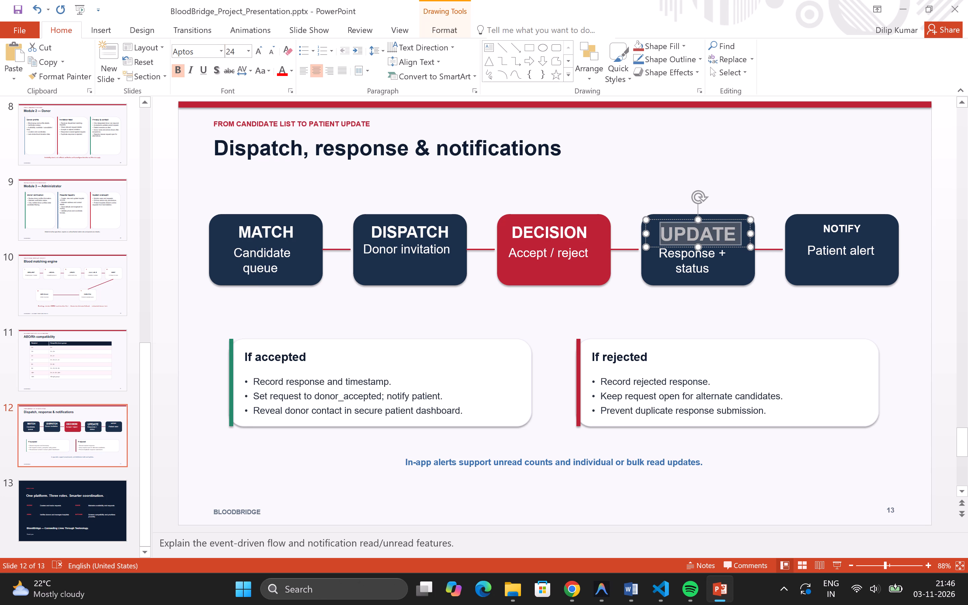
# Set the font size of the "UPDATE" heading to 20, matching the "DECISION" heading.
pyautogui.moveTo(585, 227); pyautogui.dragTo(573, 227)
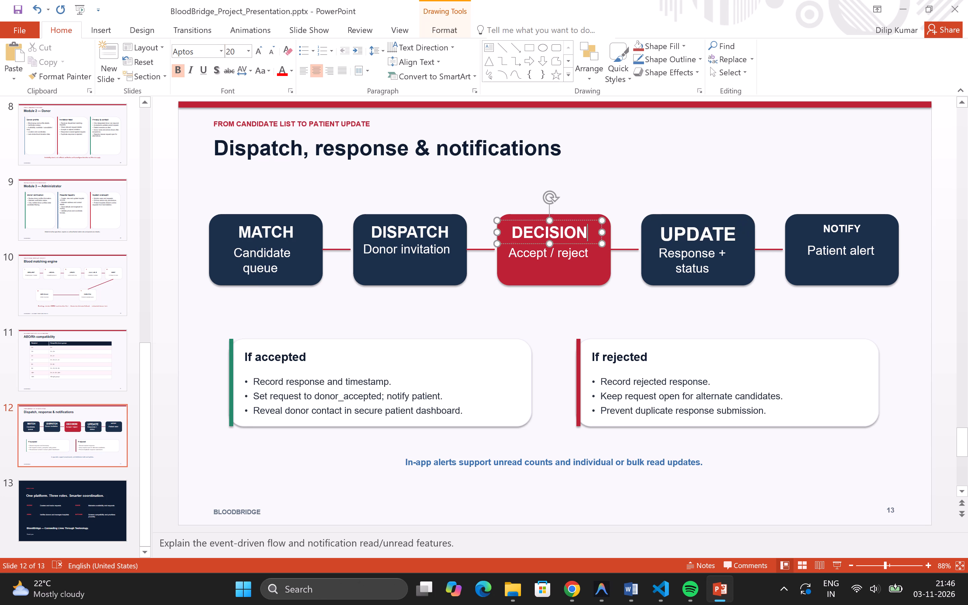
pyautogui.moveTo(573, 227); pyautogui.dragTo(548, 229)
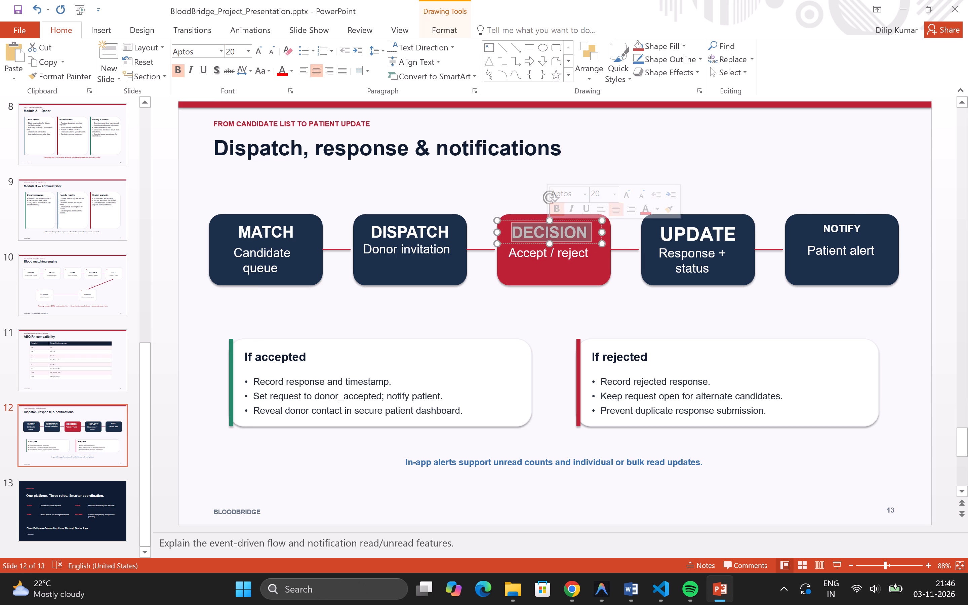
pyautogui.click(729, 235)
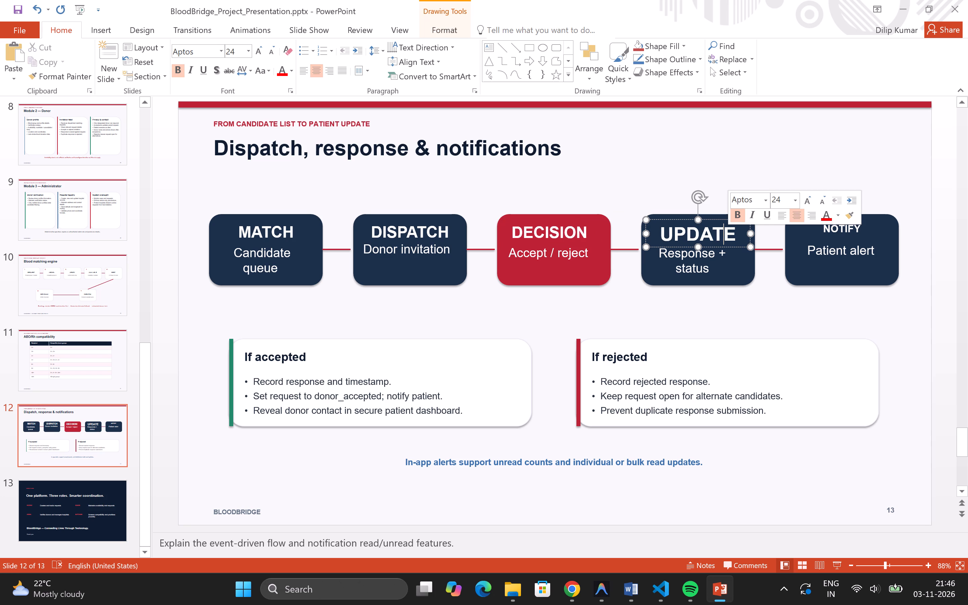
pyautogui.moveTo(734, 235); pyautogui.dragTo(680, 236)
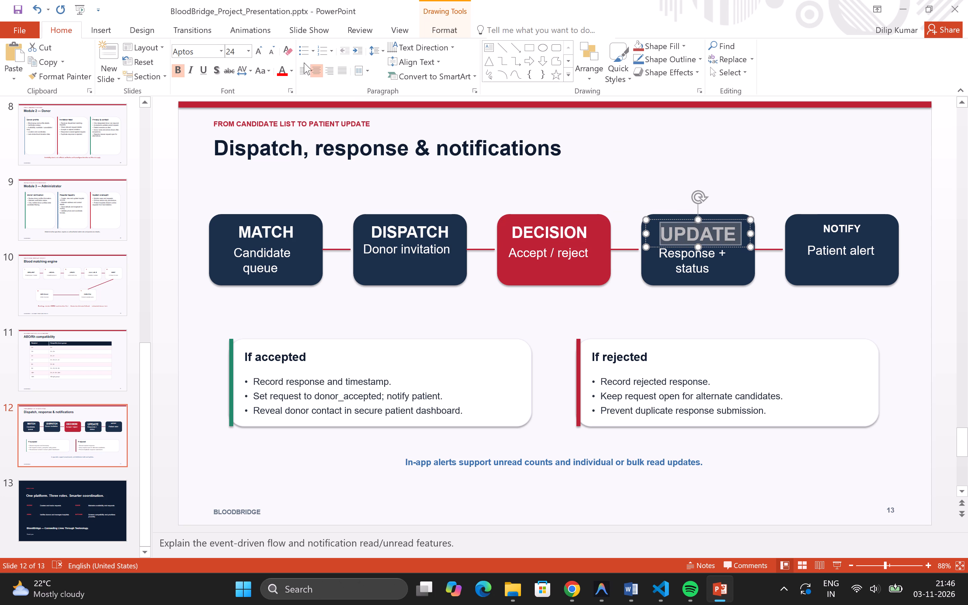
pyautogui.click(247, 52)
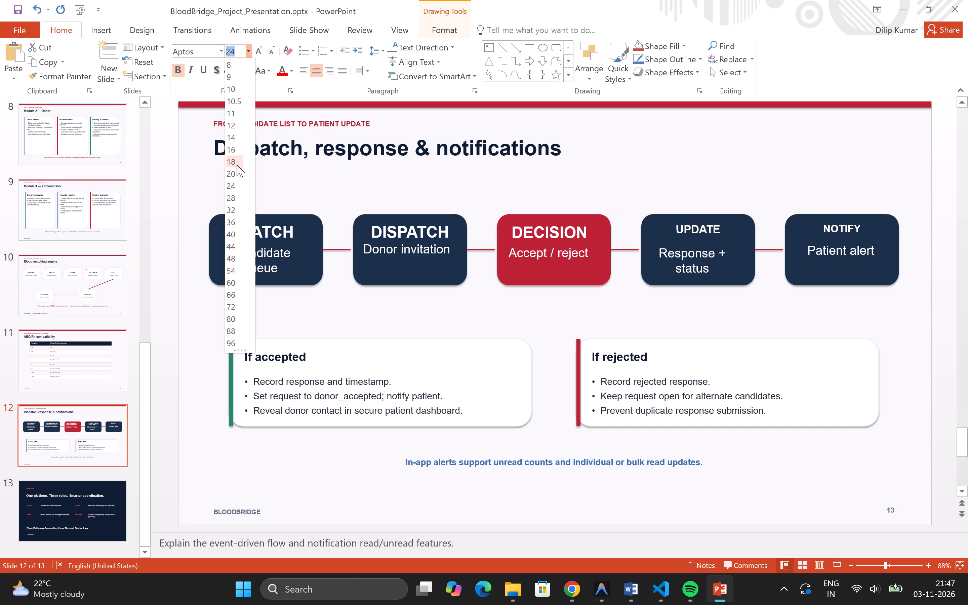
pyautogui.click(236, 176)
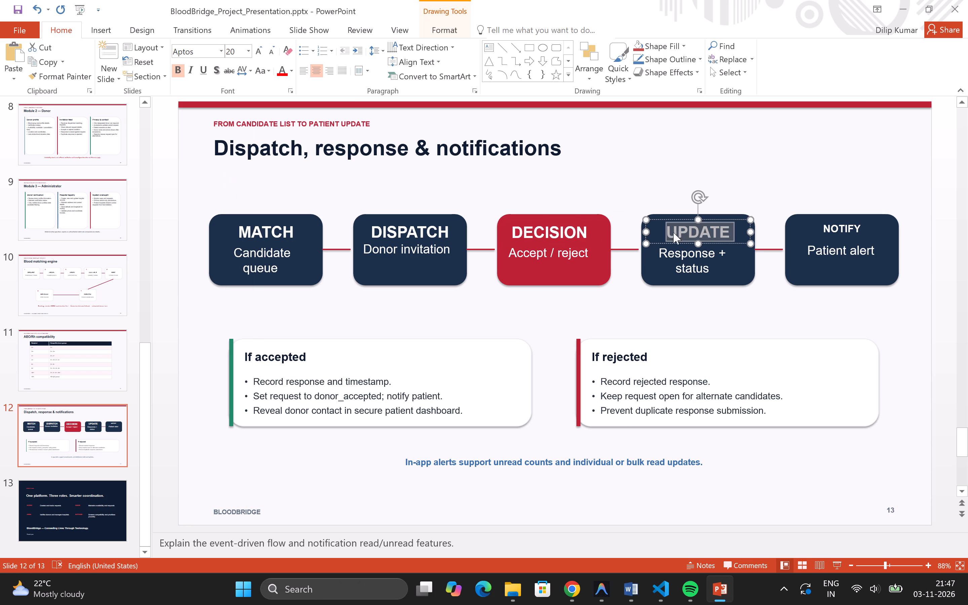
# Set the font size of the "NOTIFY" heading in the last flow box to 20.
pyautogui.click(845, 229)
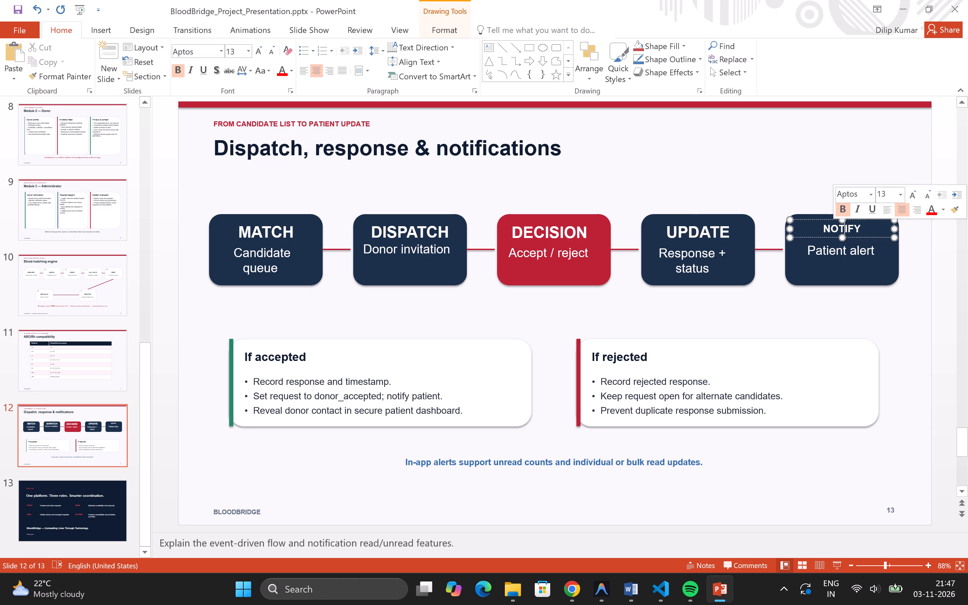
pyautogui.click(861, 228)
pyautogui.moveTo(859, 228); pyautogui.dragTo(833, 232)
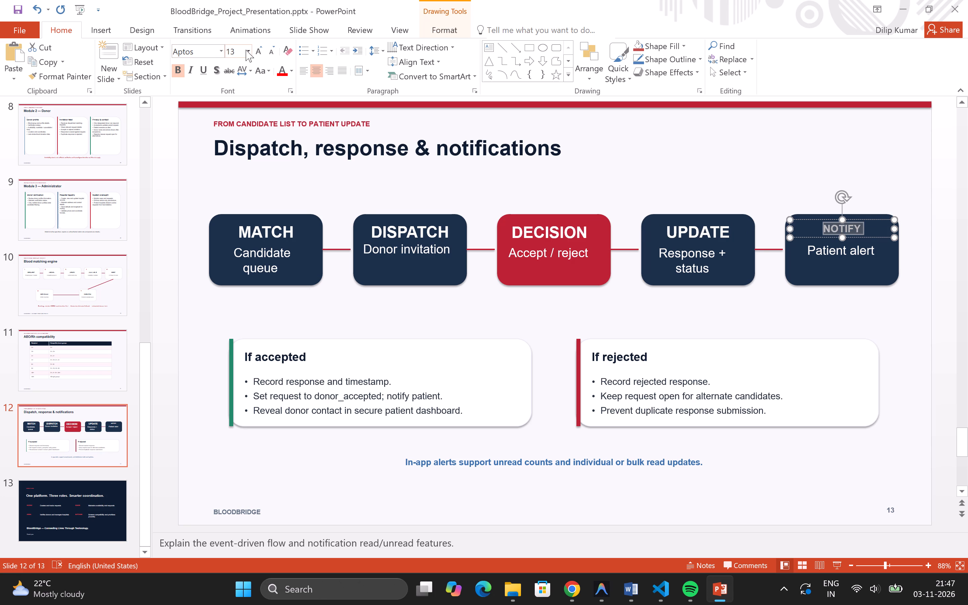
pyautogui.click(246, 50)
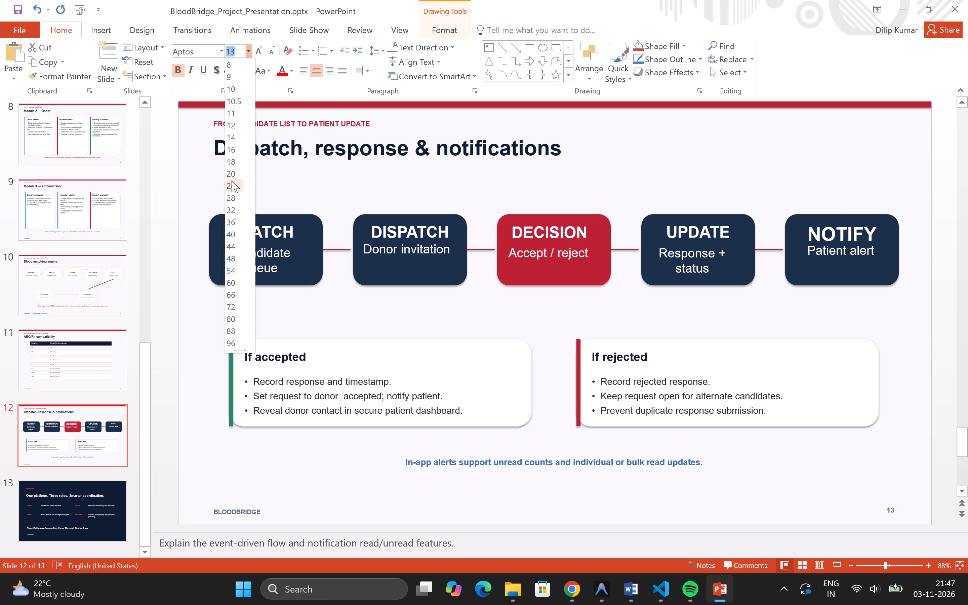
pyautogui.click(232, 175)
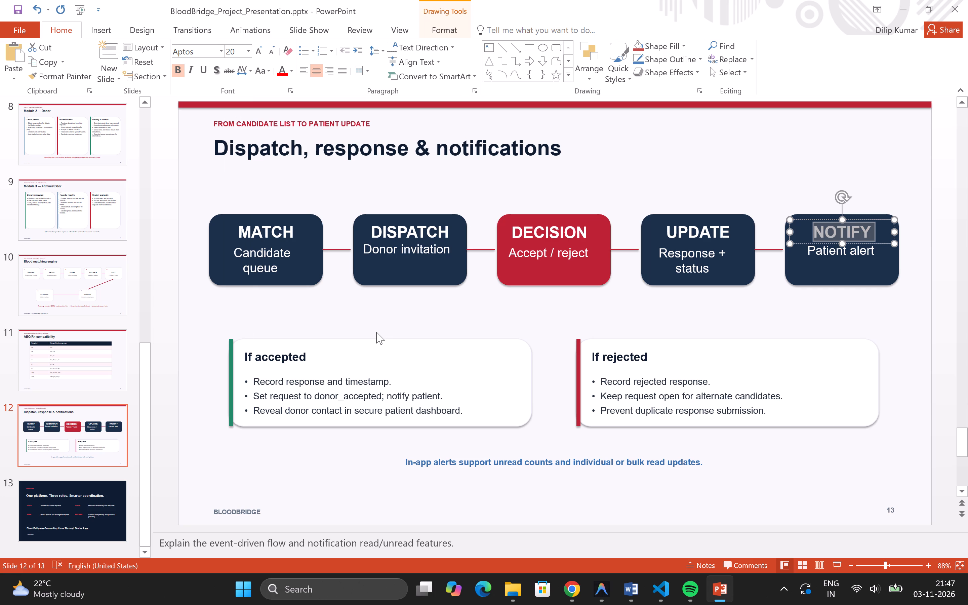
pyautogui.click(376, 332)
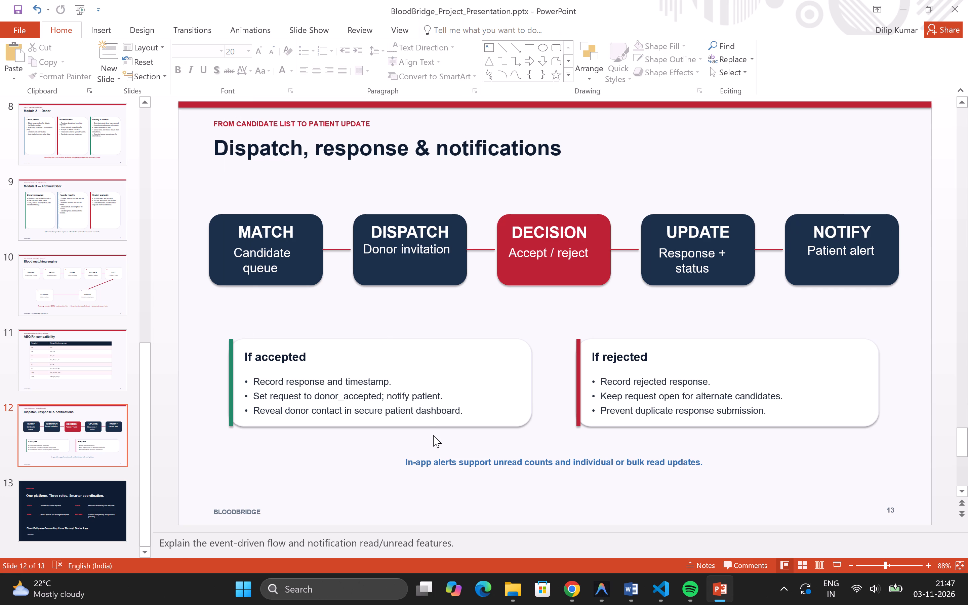
# Delete all the speaker notes of the Conclusion slide, slide 13.
pyautogui.scroll(-1, 433, 435)
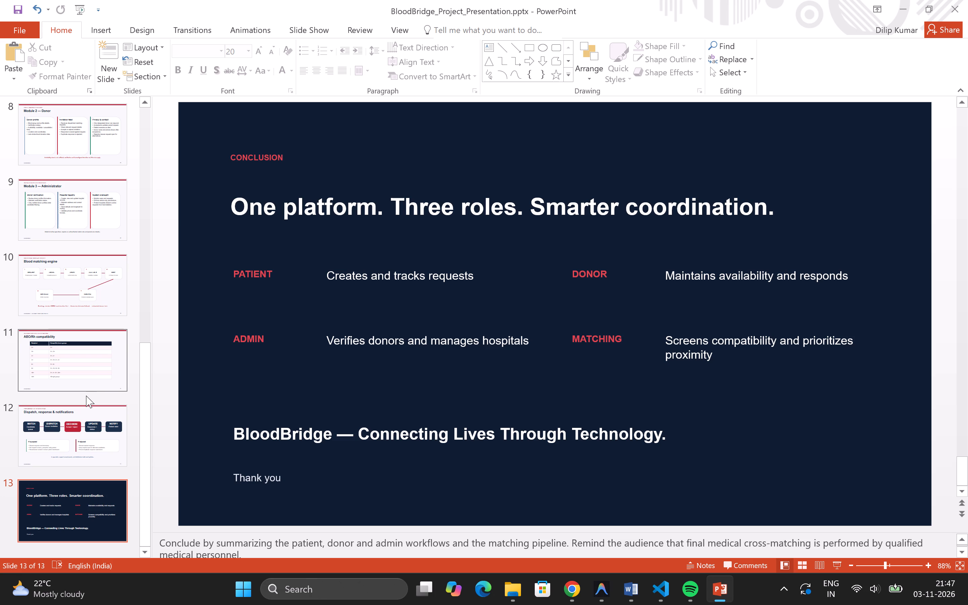
pyautogui.scroll(-2, 262, 517)
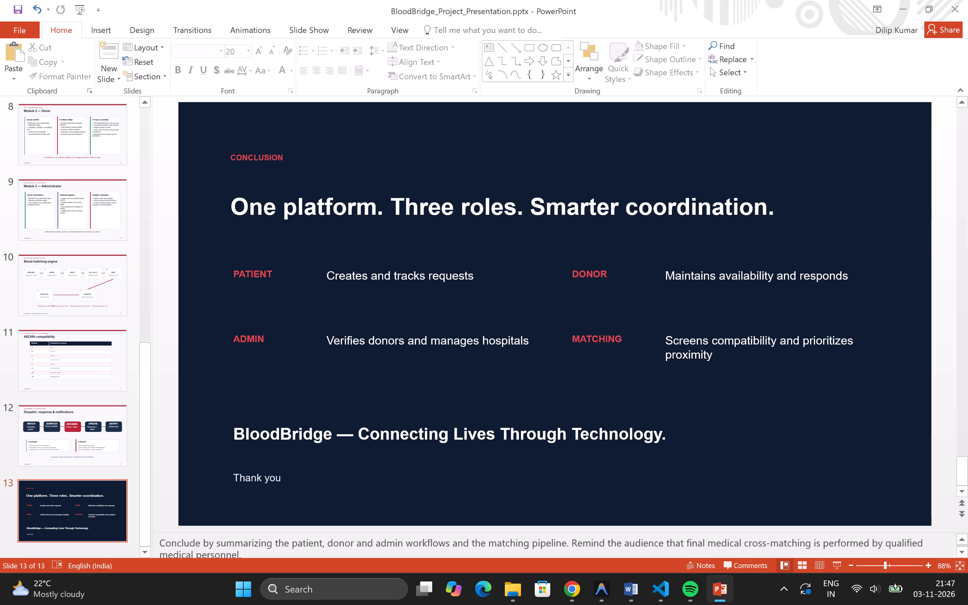
pyautogui.click(233, 557)
pyautogui.moveTo(247, 552); pyautogui.dragTo(178, 535)
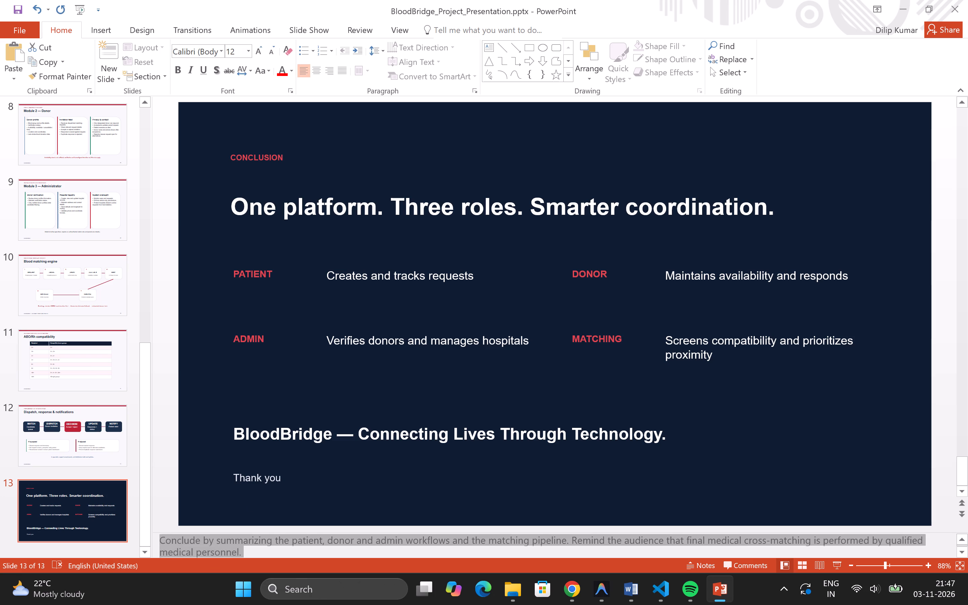
pyautogui.moveTo(178, 535); pyautogui.dragTo(172, 536)
pyautogui.press('BackSpace')
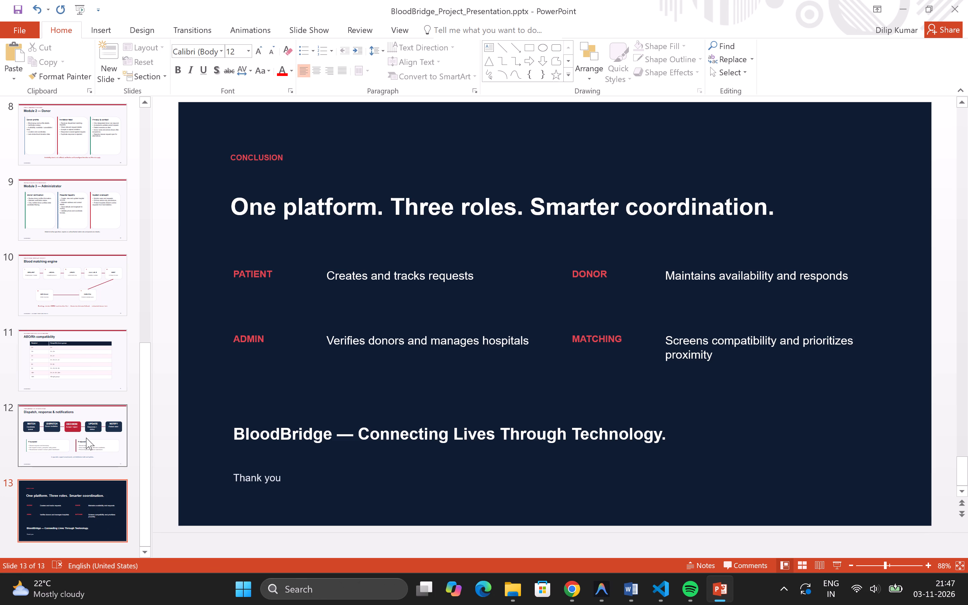
# On slide 10, Blood matching engine, set the font size of the "Recipient group + hospital" caption in the REQUEST box to 14.
pyautogui.click(86, 438)
pyautogui.click(90, 366)
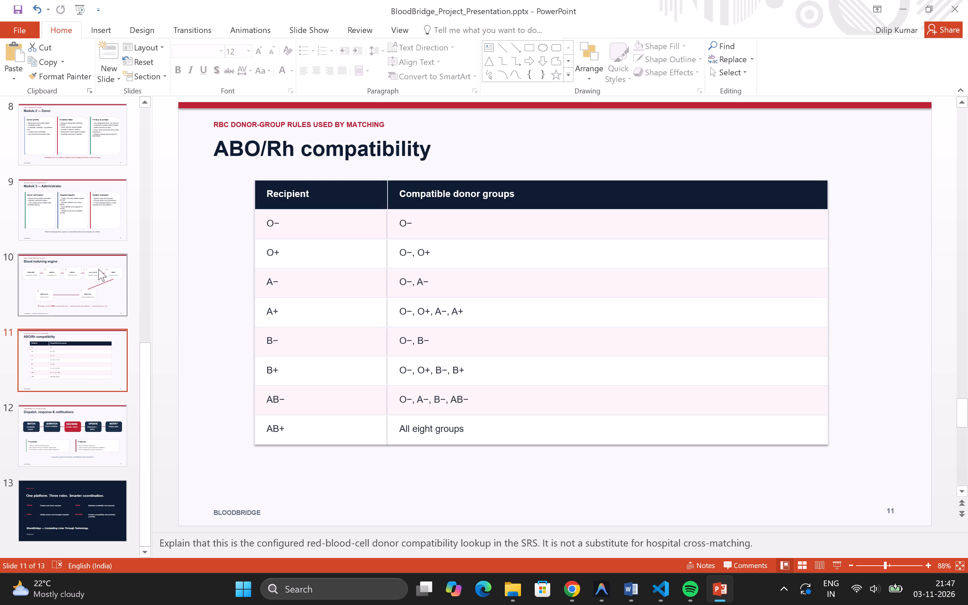
pyautogui.click(98, 269)
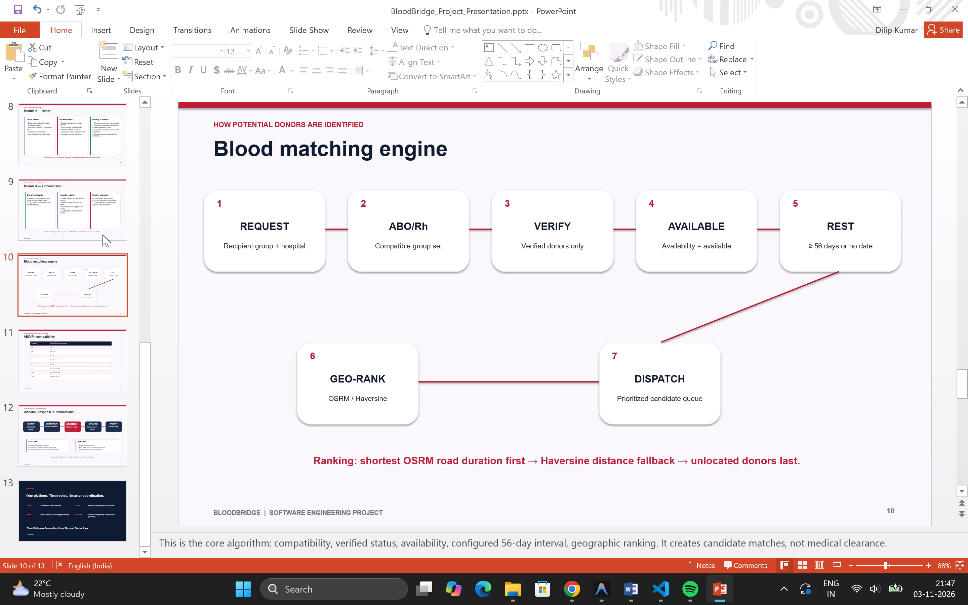
pyautogui.moveTo(305, 243); pyautogui.dragTo(256, 242)
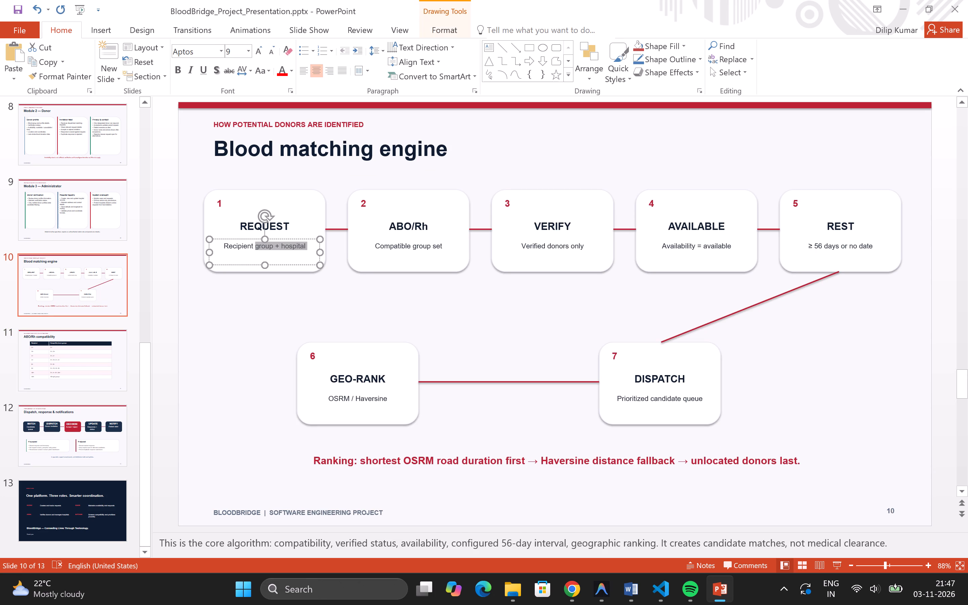
pyautogui.moveTo(256, 242); pyautogui.dragTo(232, 244)
pyautogui.click(248, 51)
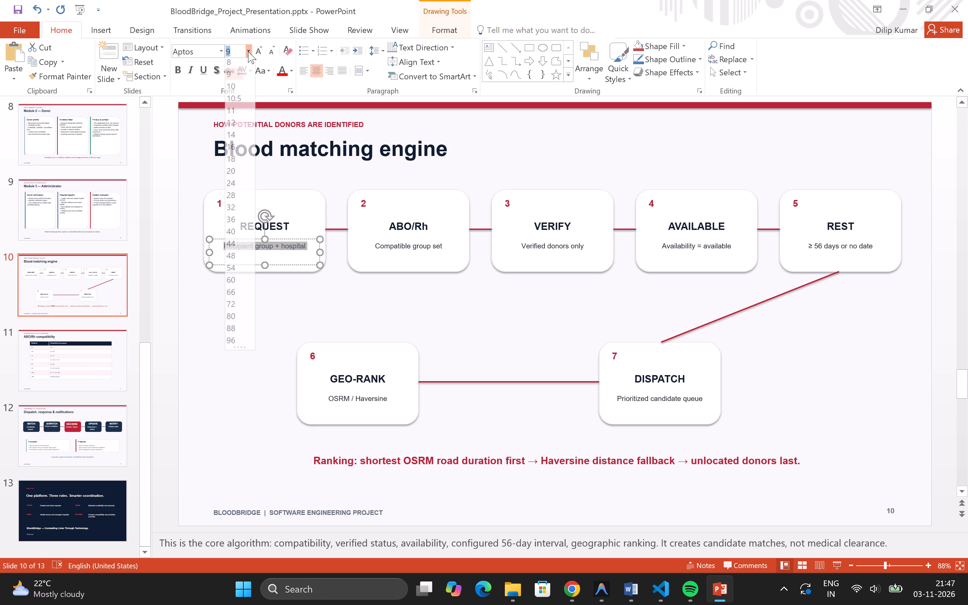
pyautogui.click(232, 140)
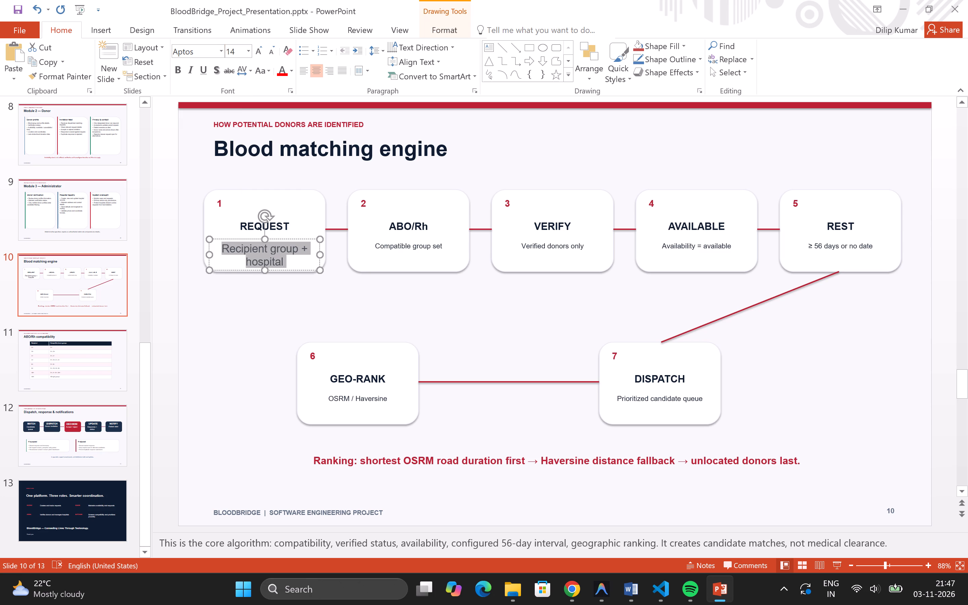
# Set the font size of the "Compatible group set" caption in the ABO/Rh box to 14.
pyautogui.click(443, 247)
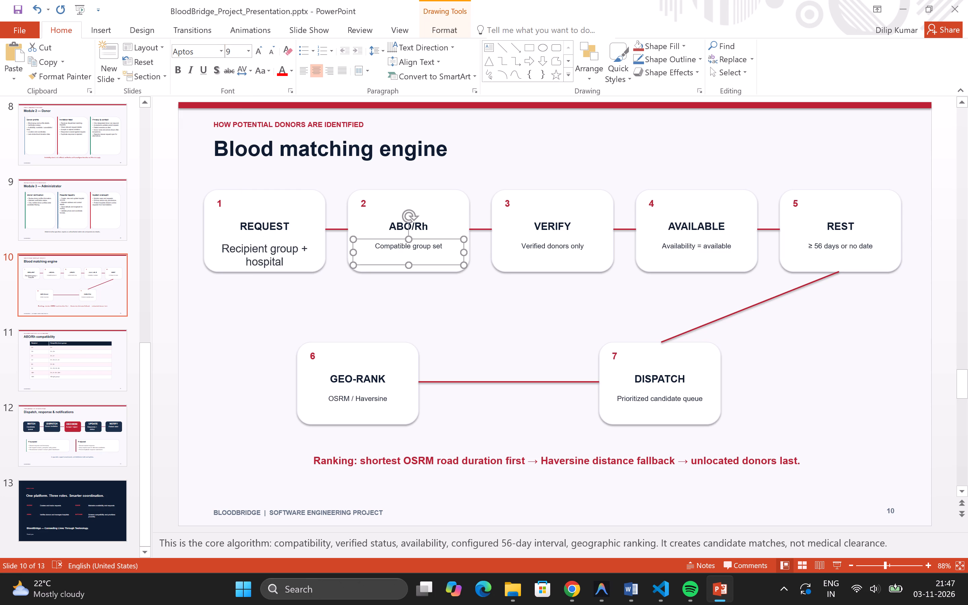
pyautogui.moveTo(441, 244); pyautogui.dragTo(383, 244)
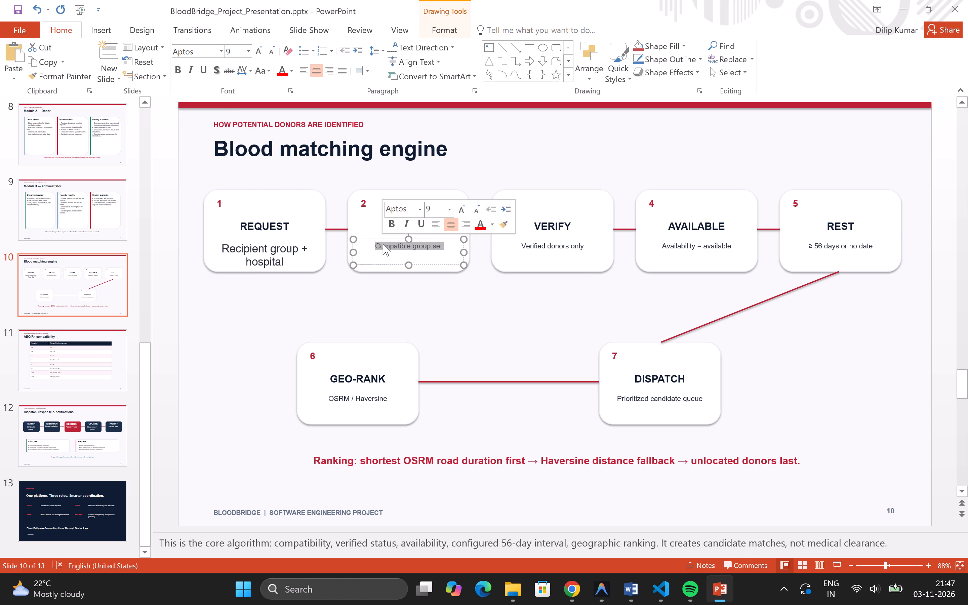
pyautogui.click(248, 53)
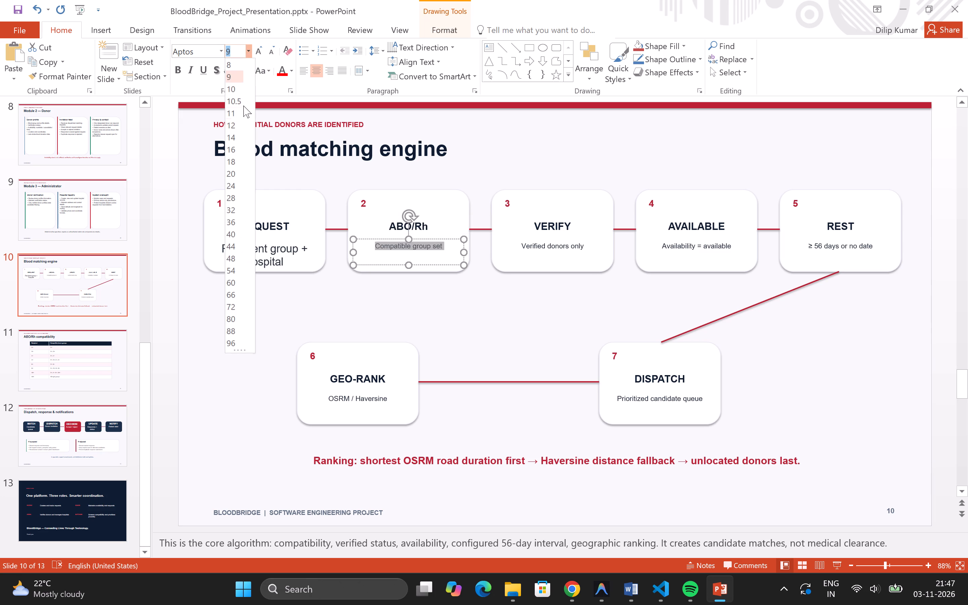
pyautogui.click(240, 140)
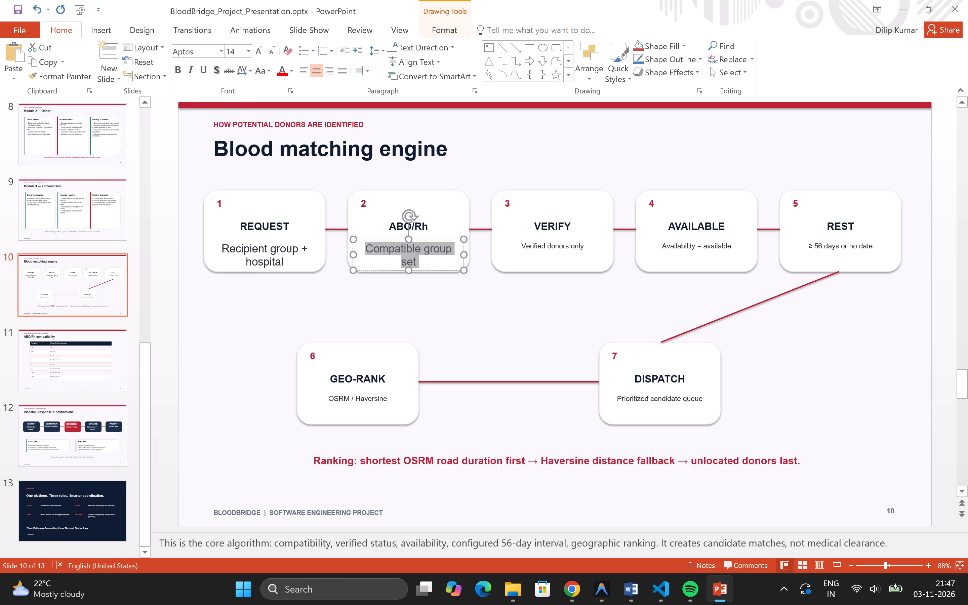
# Set the font size of the "Verified donors only" caption in the VERIFY box to 14.
pyautogui.moveTo(581, 244); pyautogui.dragTo(526, 244)
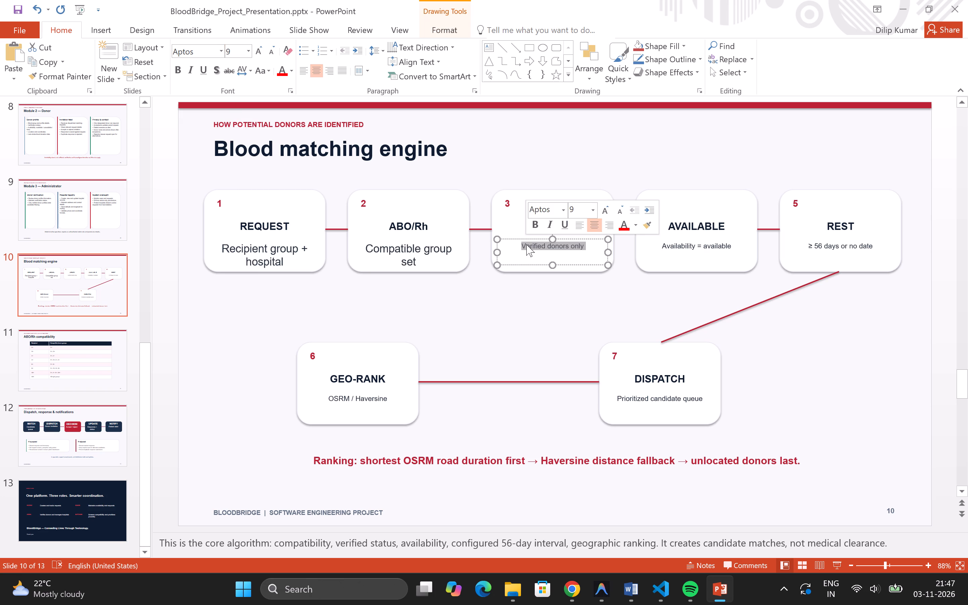
pyautogui.click(249, 49)
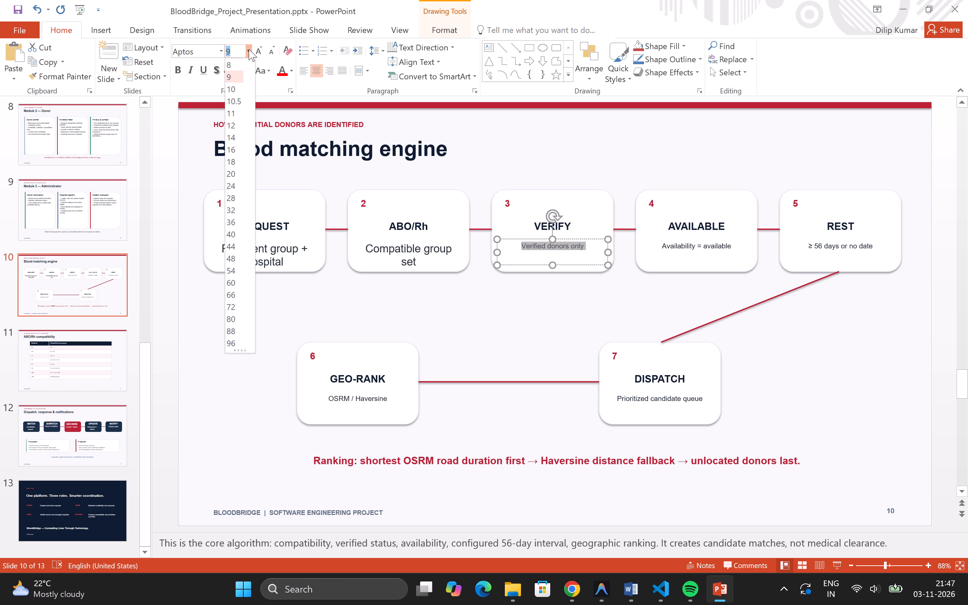
pyautogui.click(233, 138)
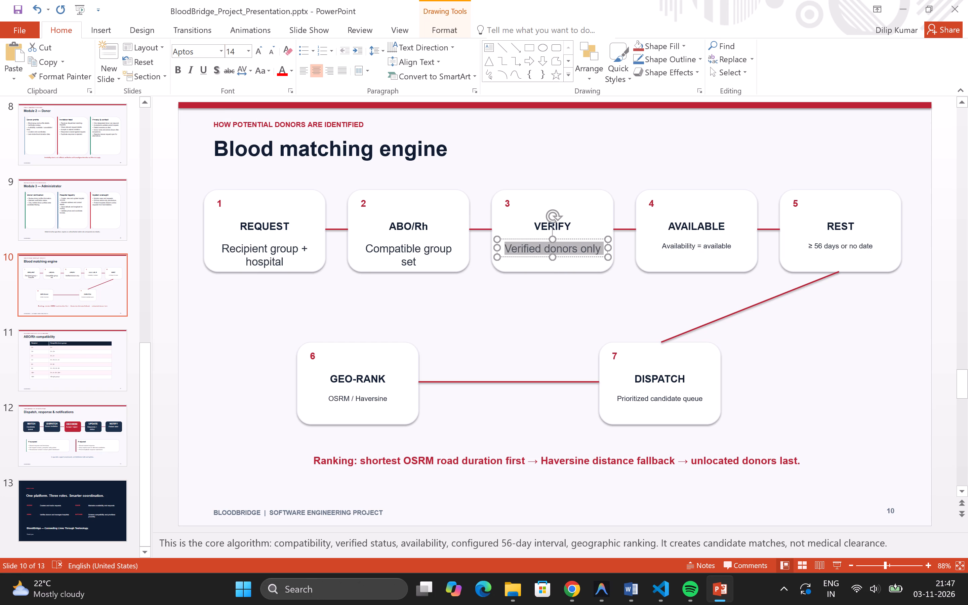
# Set the font size of the "Availability = available" caption in the AVAILABLE box to 14.
pyautogui.moveTo(731, 245); pyautogui.dragTo(664, 244)
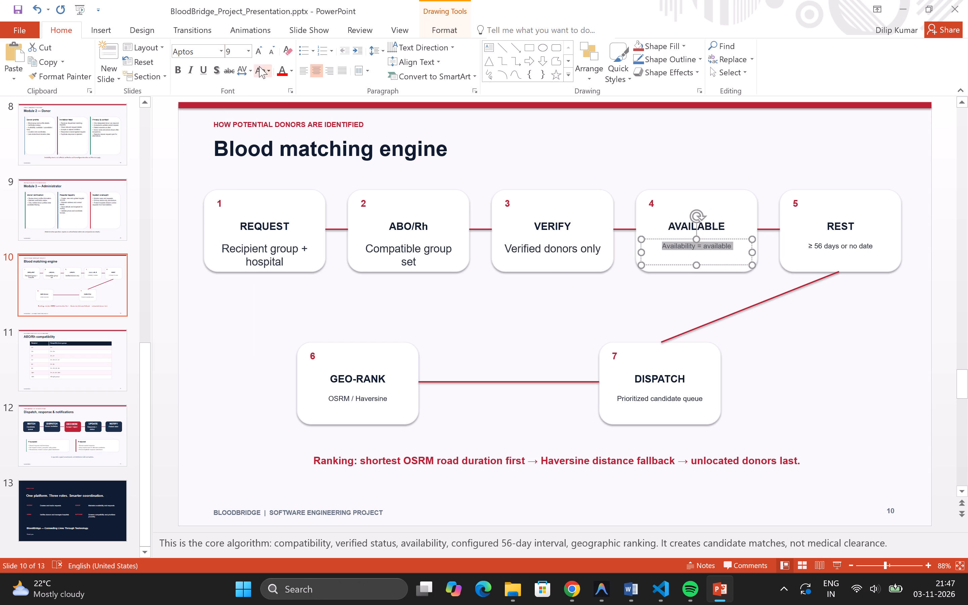
pyautogui.click(246, 49)
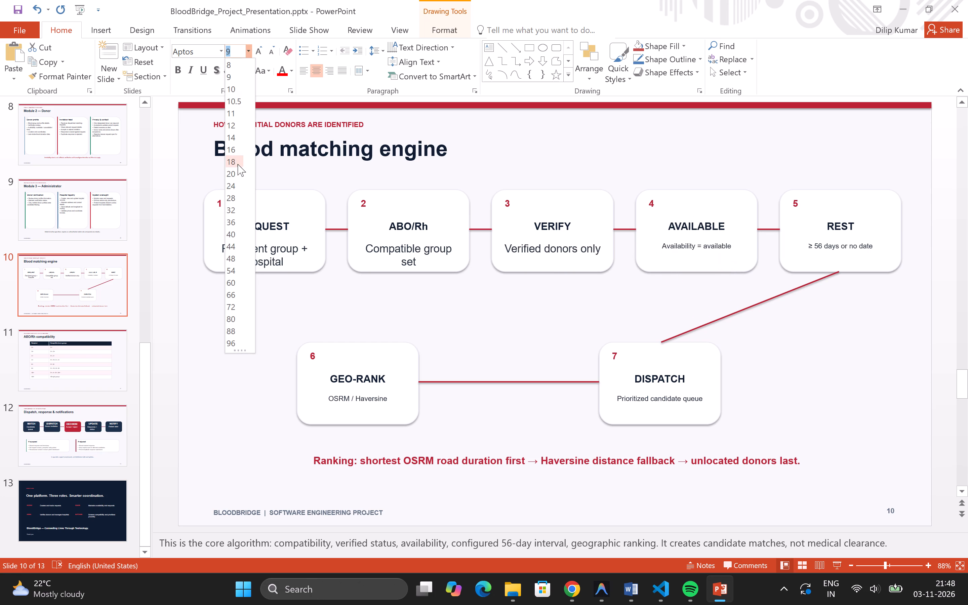
pyautogui.click(234, 140)
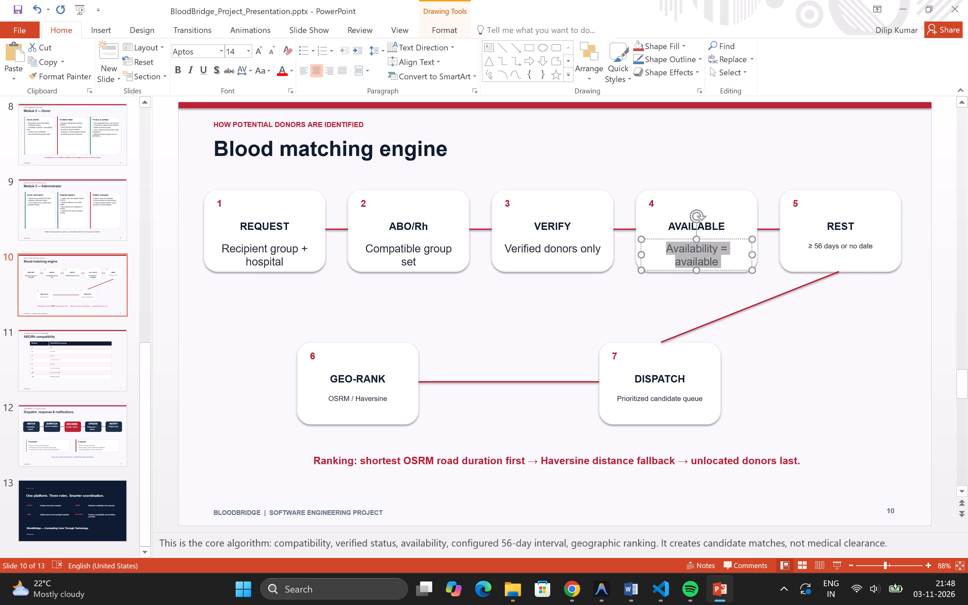
# Set the font size of the "56 days or no date" text in the REST box's caption to 14.
pyautogui.moveTo(873, 244); pyautogui.dragTo(810, 251)
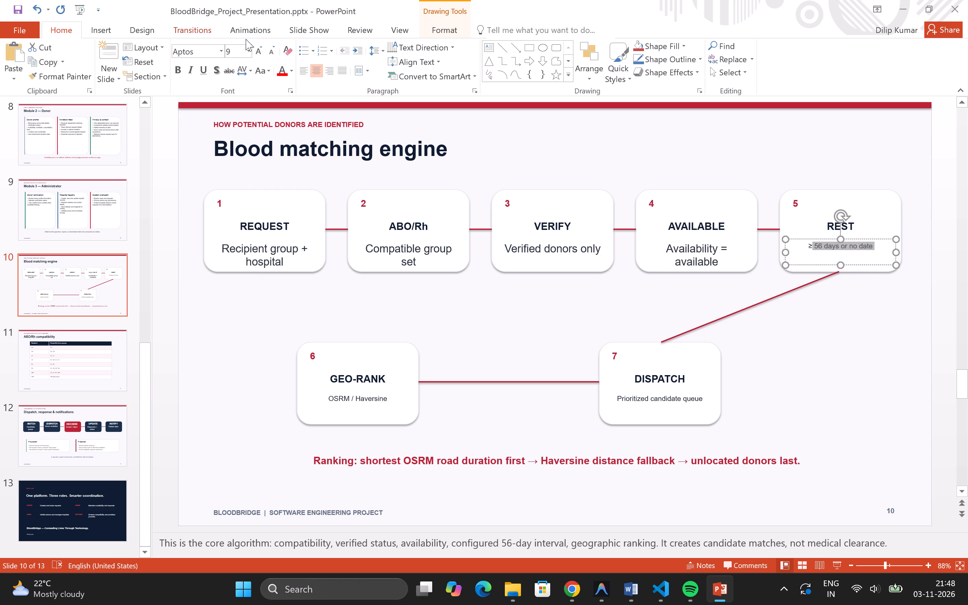
pyautogui.click(249, 49)
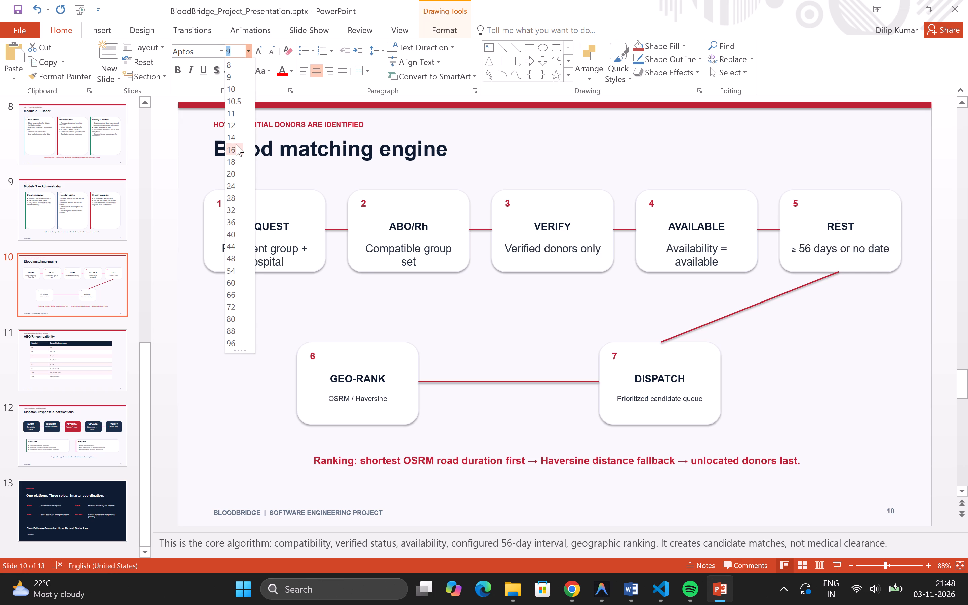
pyautogui.click(237, 137)
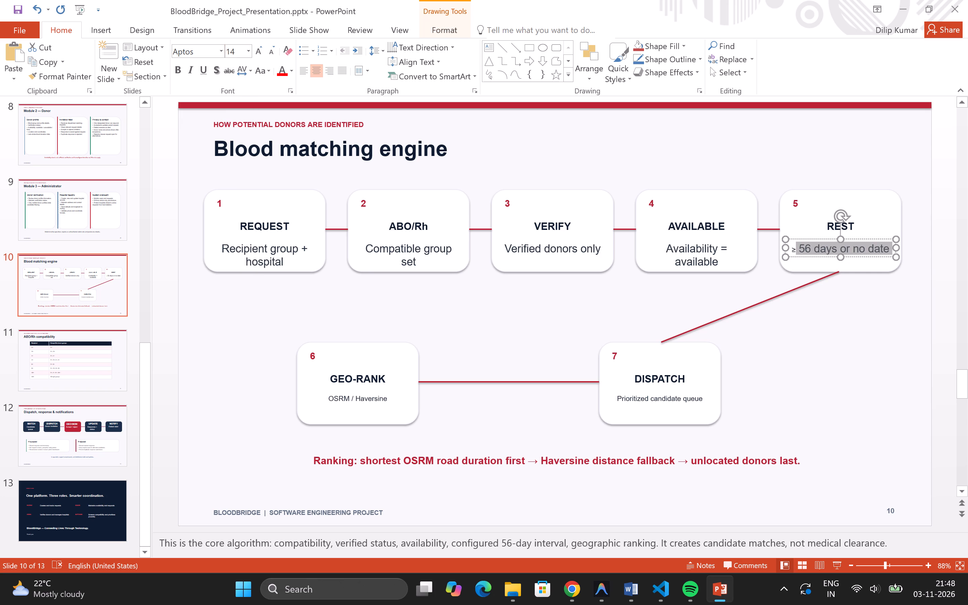
# Move the ABO/Rh heading up to just below the number 2, and place its caption directly beneath it.
pyautogui.click(813, 222)
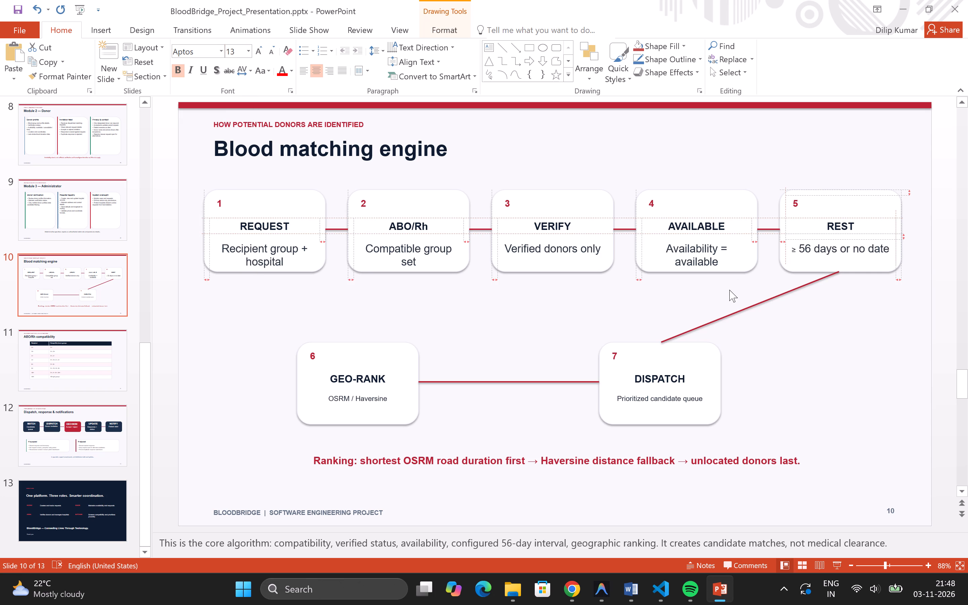
pyautogui.click(391, 223)
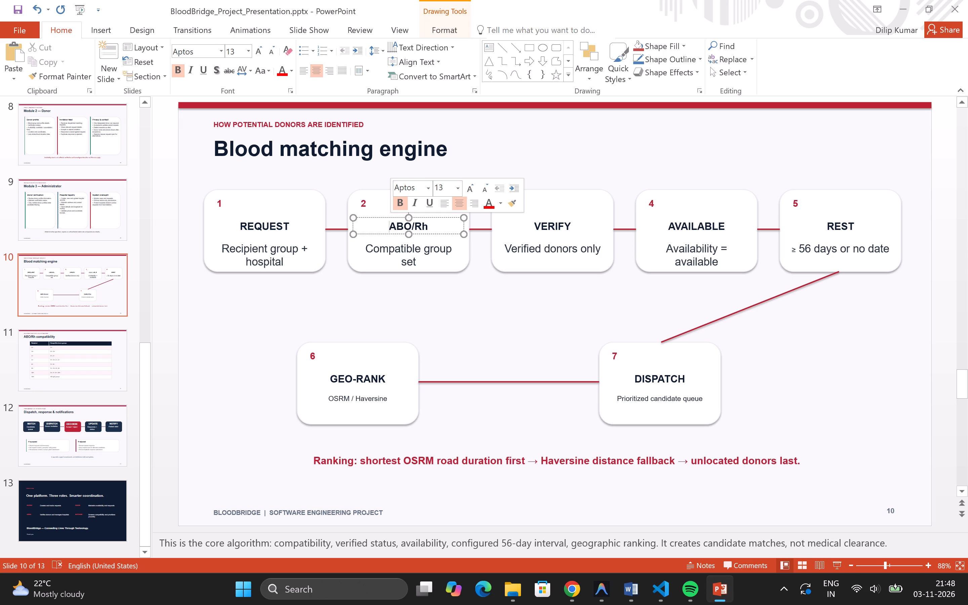
pyautogui.moveTo(437, 226); pyautogui.dragTo(437, 215)
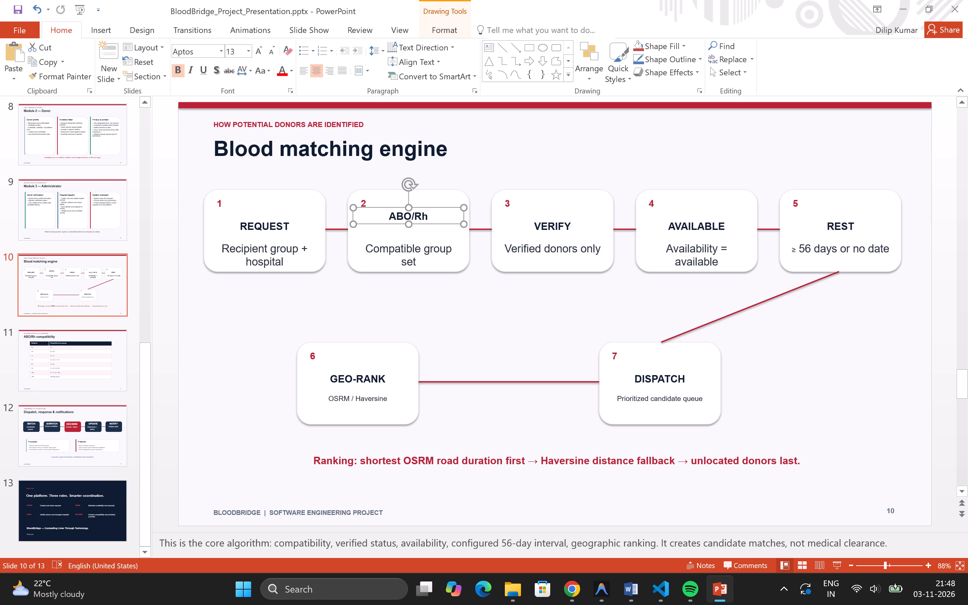
pyautogui.moveTo(419, 247); pyautogui.dragTo(418, 237)
pyautogui.moveTo(404, 247); pyautogui.dragTo(407, 227)
pyautogui.moveTo(454, 256); pyautogui.dragTo(454, 240)
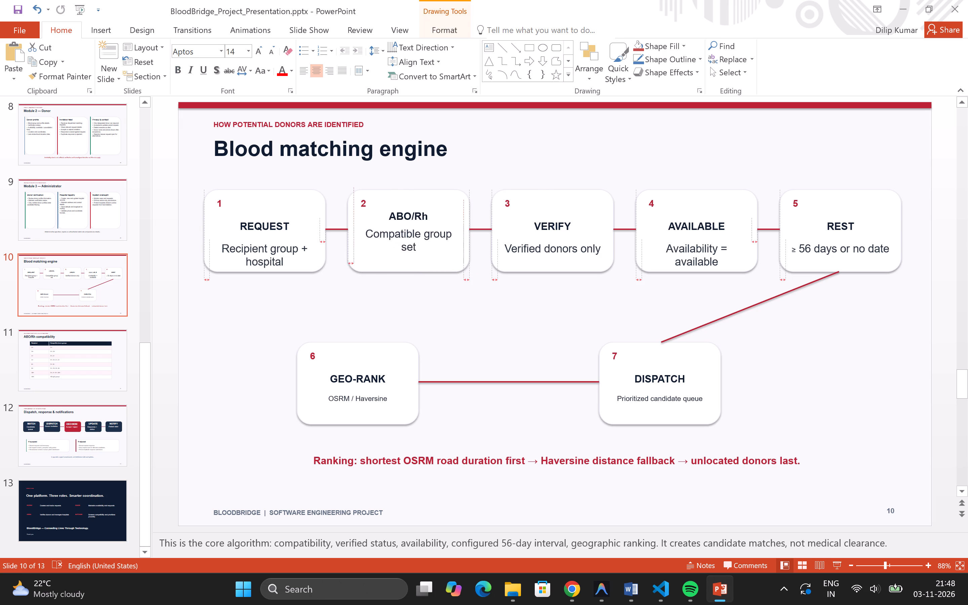
pyautogui.moveTo(454, 240); pyautogui.dragTo(454, 243)
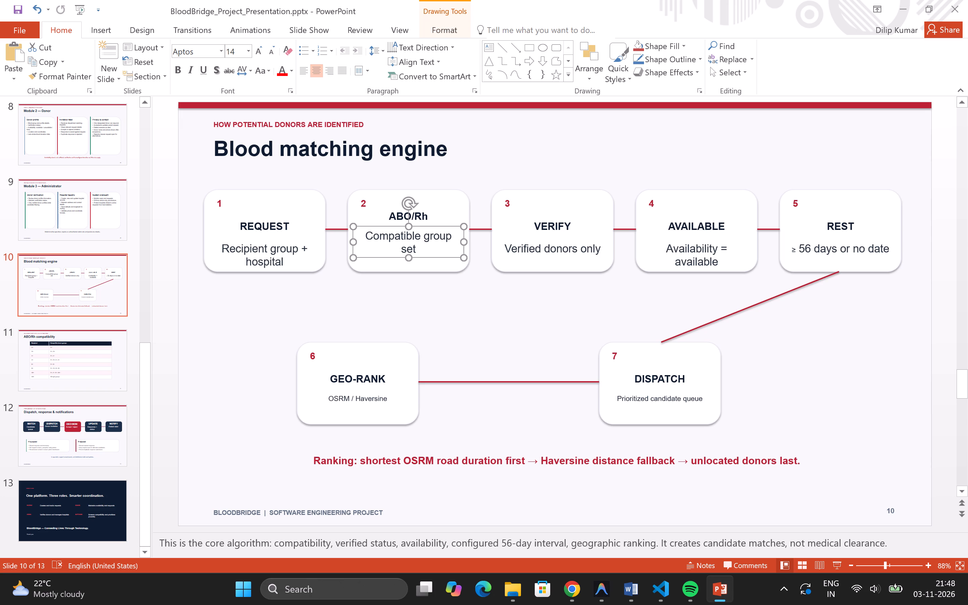
# Move the REQUEST heading and its caption up in the first box, about level with the ABO/Rh heading and caption.
pyautogui.click(263, 226)
pyautogui.moveTo(276, 220); pyautogui.dragTo(278, 213)
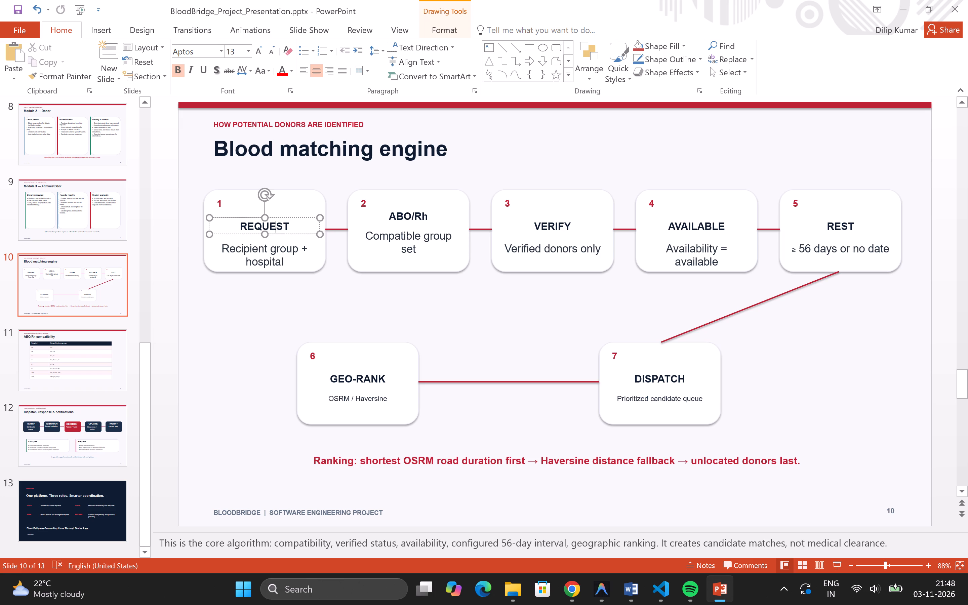
pyautogui.moveTo(278, 213); pyautogui.dragTo(282, 211)
pyautogui.click(282, 211)
pyautogui.click(275, 223)
pyautogui.moveTo(296, 224); pyautogui.dragTo(294, 213)
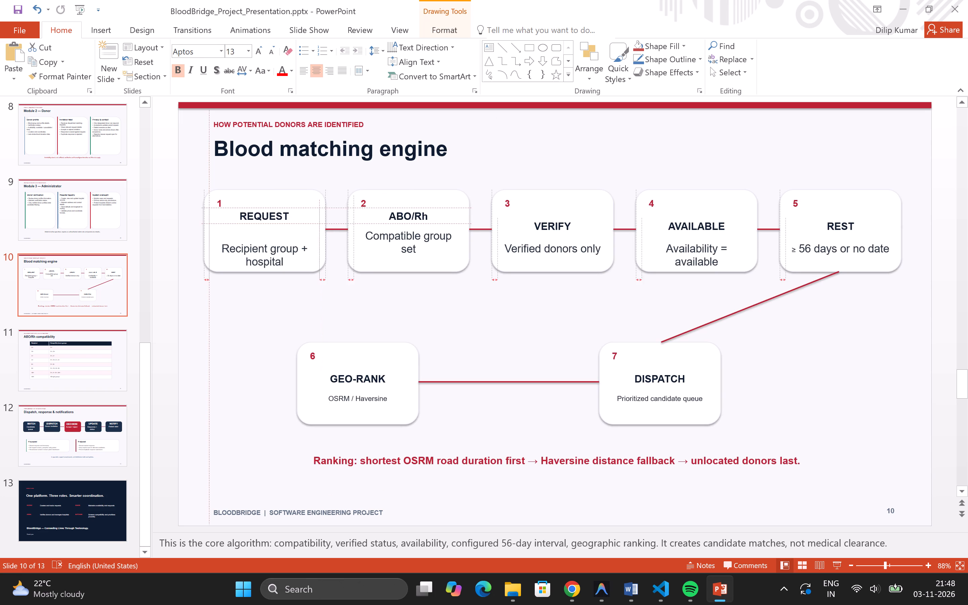
pyautogui.moveTo(294, 213); pyautogui.dragTo(294, 212)
pyautogui.click(281, 252)
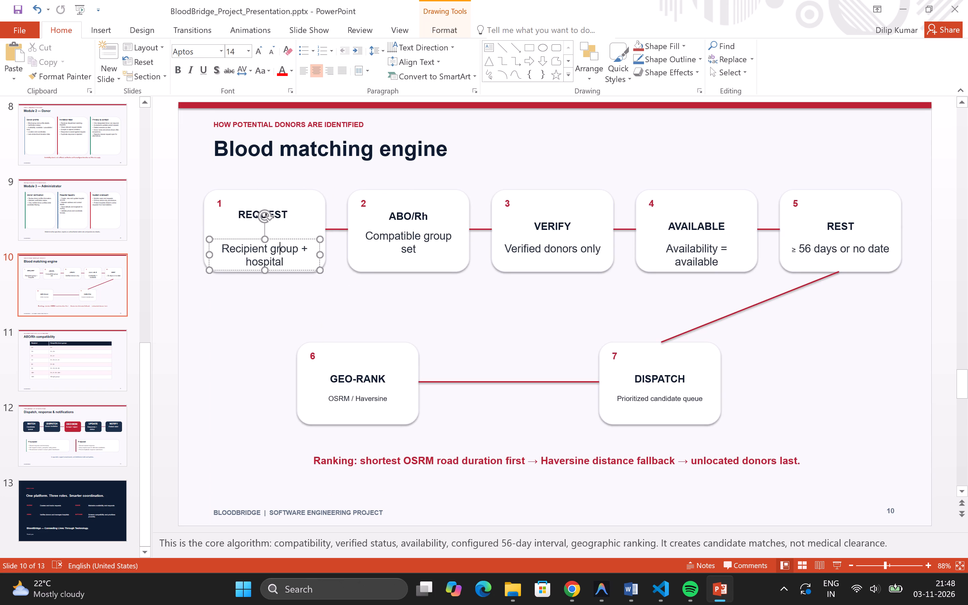
pyautogui.click(300, 258)
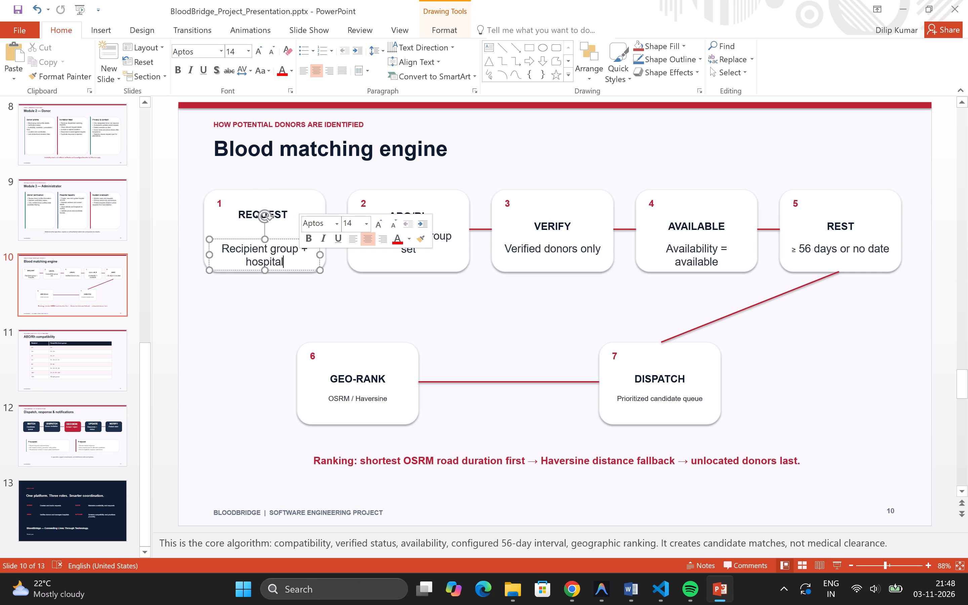
pyautogui.moveTo(288, 259); pyautogui.dragTo(288, 256)
pyautogui.click(300, 258)
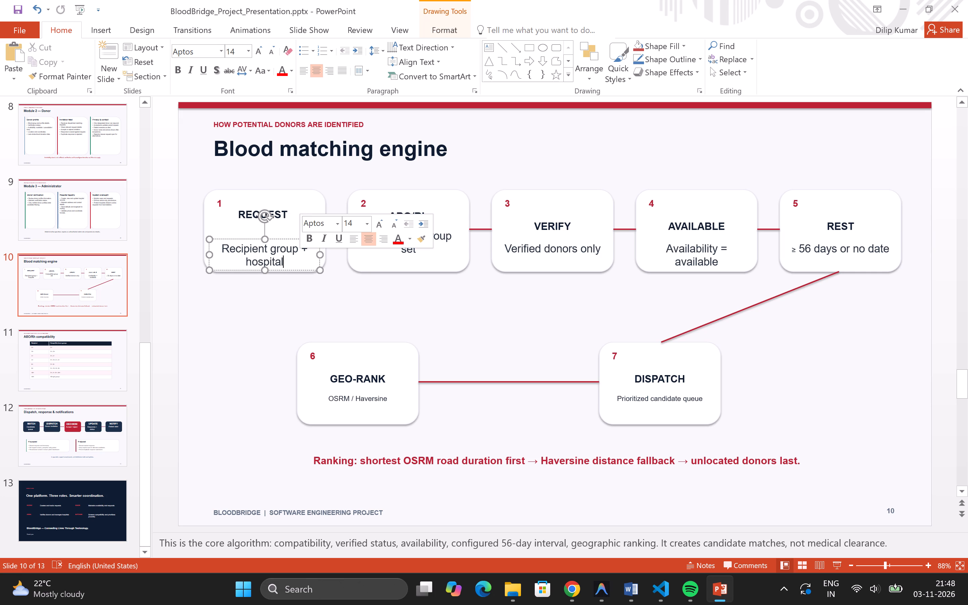
pyautogui.moveTo(311, 258); pyautogui.dragTo(311, 251)
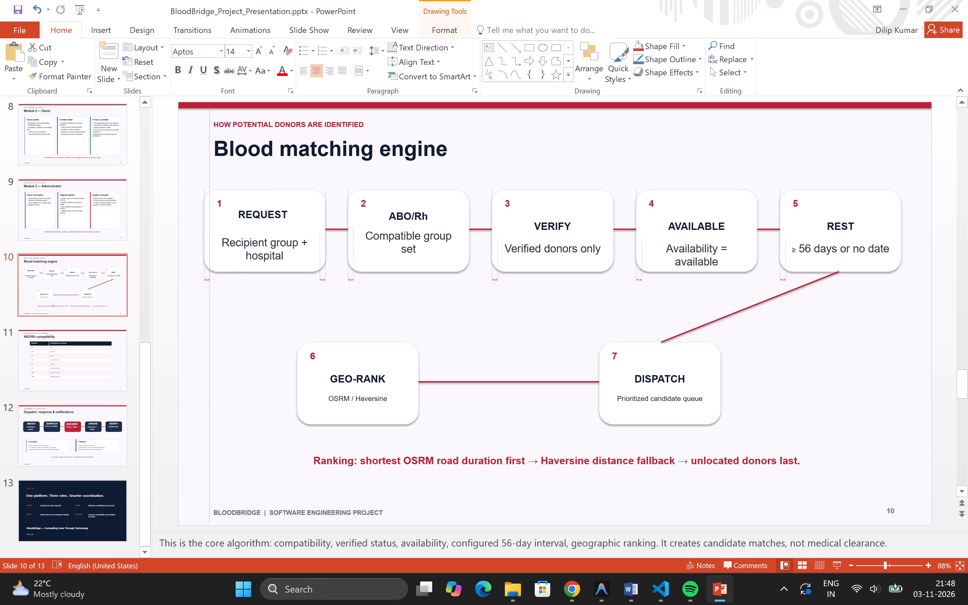
pyautogui.moveTo(311, 251); pyautogui.dragTo(310, 244)
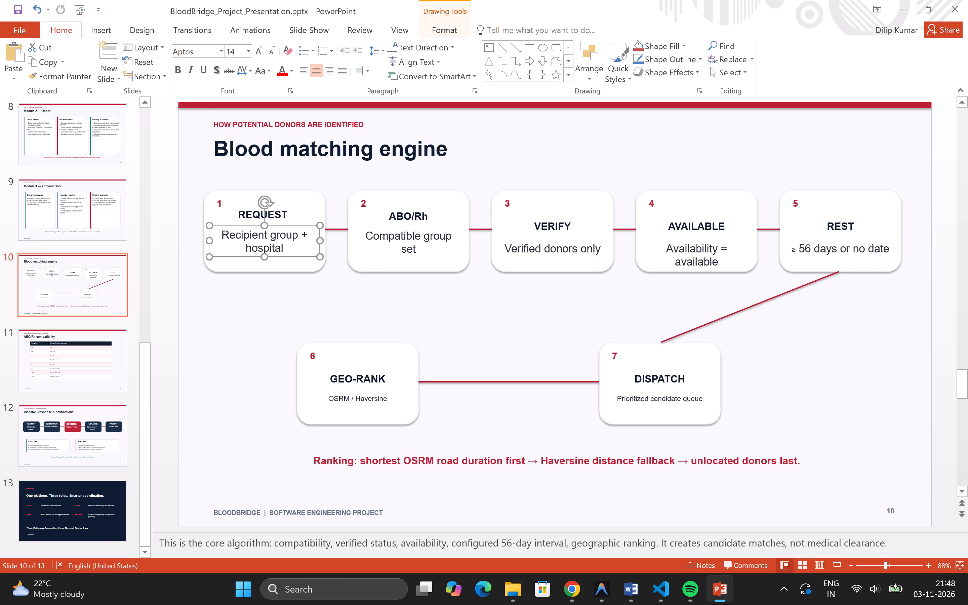
# Move the VERIFY heading and its "Verified donors only" caption up, keeping box 3 in its place in the row.
pyautogui.click(556, 225)
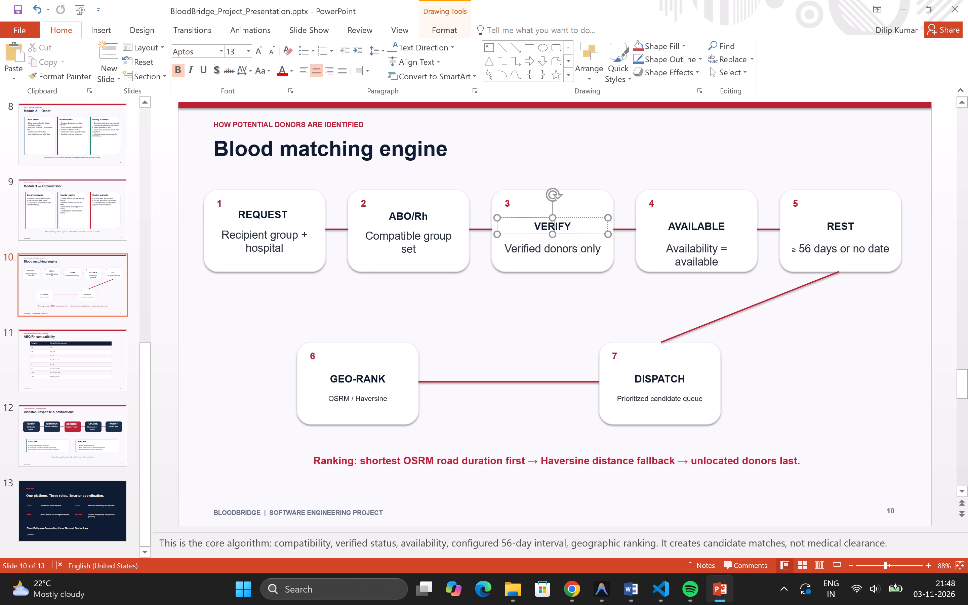
pyautogui.moveTo(580, 224); pyautogui.dragTo(578, 207)
pyautogui.click(564, 253)
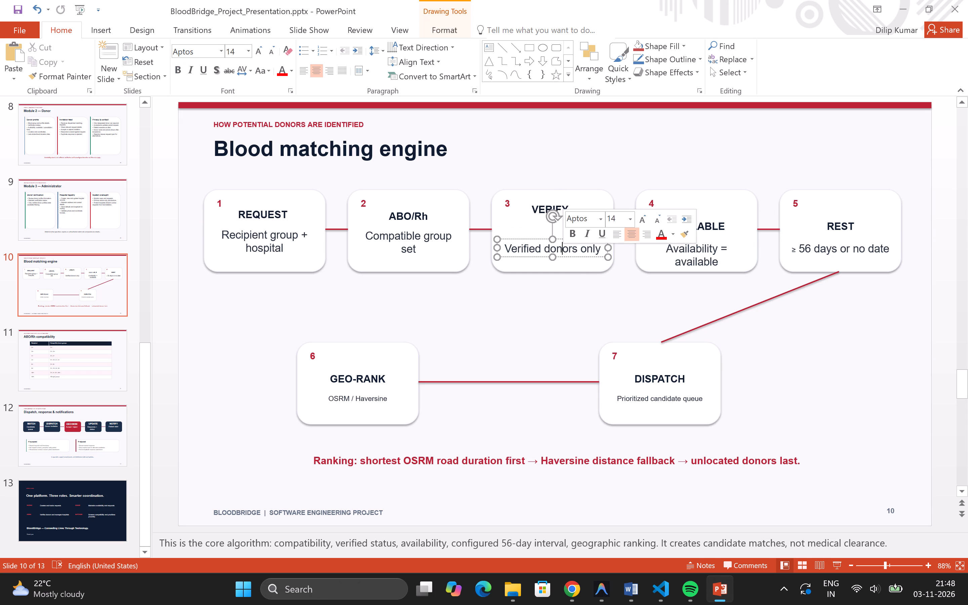
pyautogui.moveTo(599, 269); pyautogui.dragTo(572, 253)
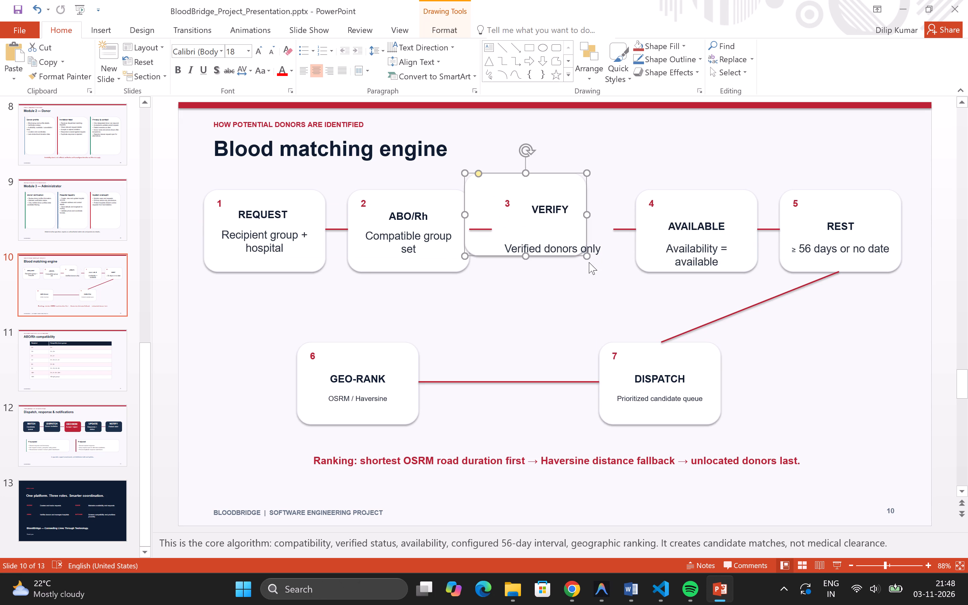
pyautogui.moveTo(570, 229); pyautogui.dragTo(598, 250)
pyautogui.click(572, 249)
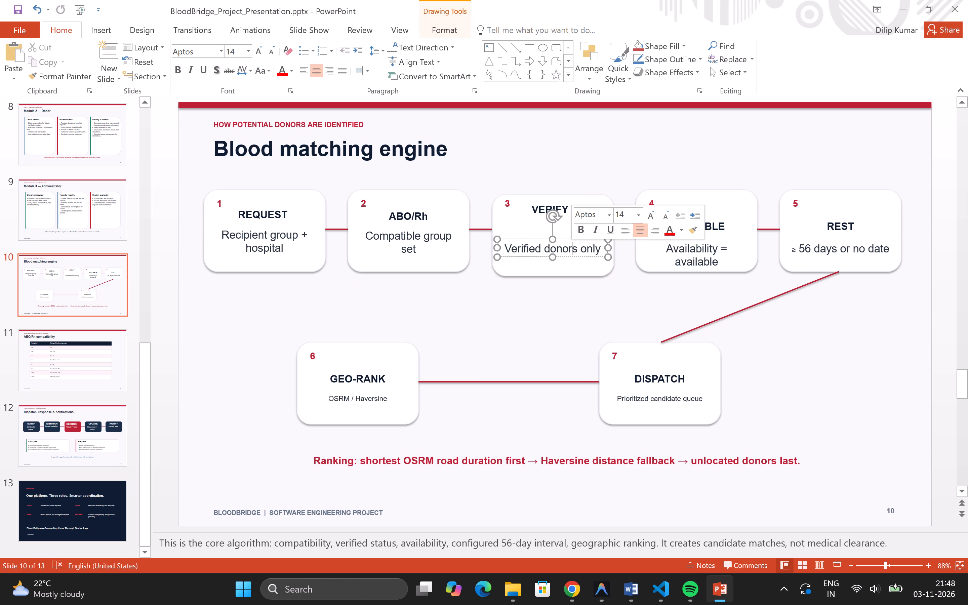
pyautogui.click(601, 253)
pyautogui.moveTo(601, 253); pyautogui.dragTo(600, 240)
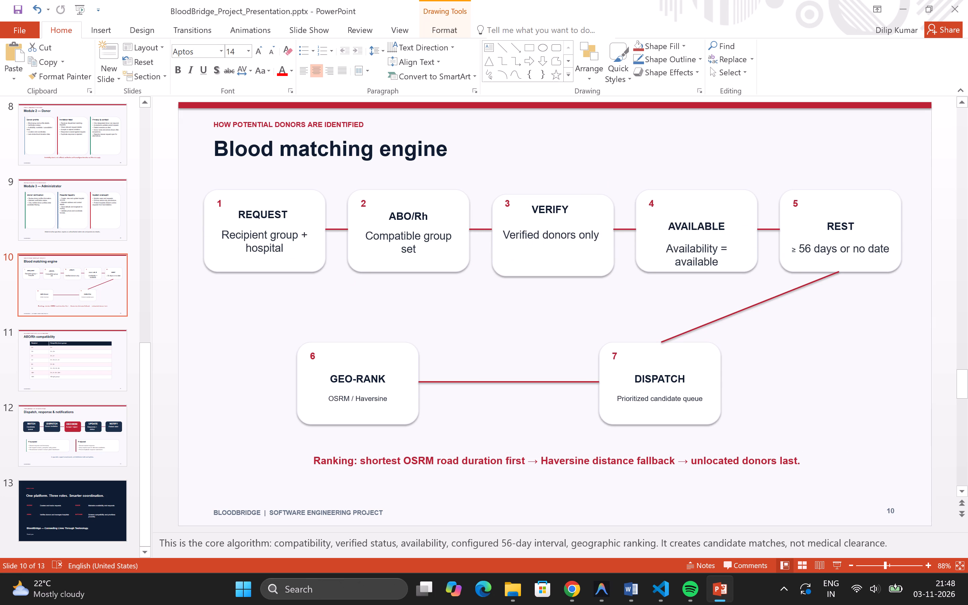
pyautogui.moveTo(600, 240); pyautogui.dragTo(600, 241)
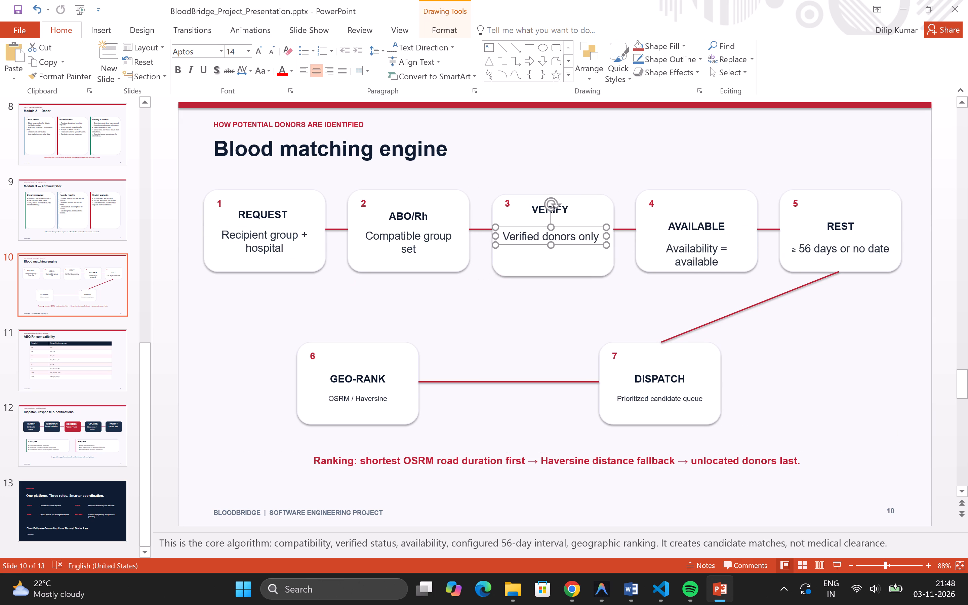
# Move the AVAILABLE heading and its caption up in box 4, about level with the REQUEST heading and caption.
pyautogui.click(690, 226)
pyautogui.moveTo(730, 225); pyautogui.dragTo(728, 213)
pyautogui.click(704, 244)
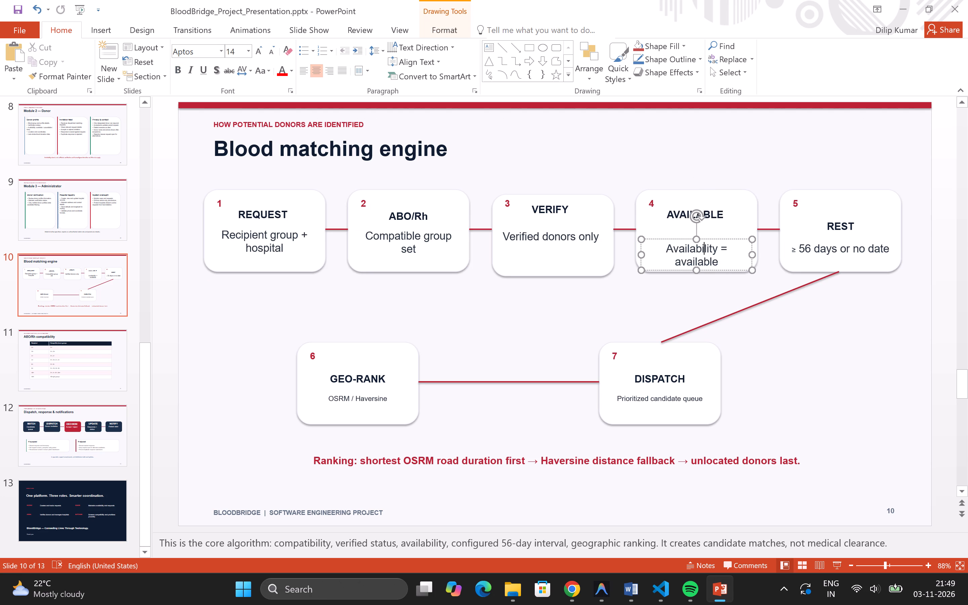
pyautogui.moveTo(736, 259); pyautogui.dragTo(735, 248)
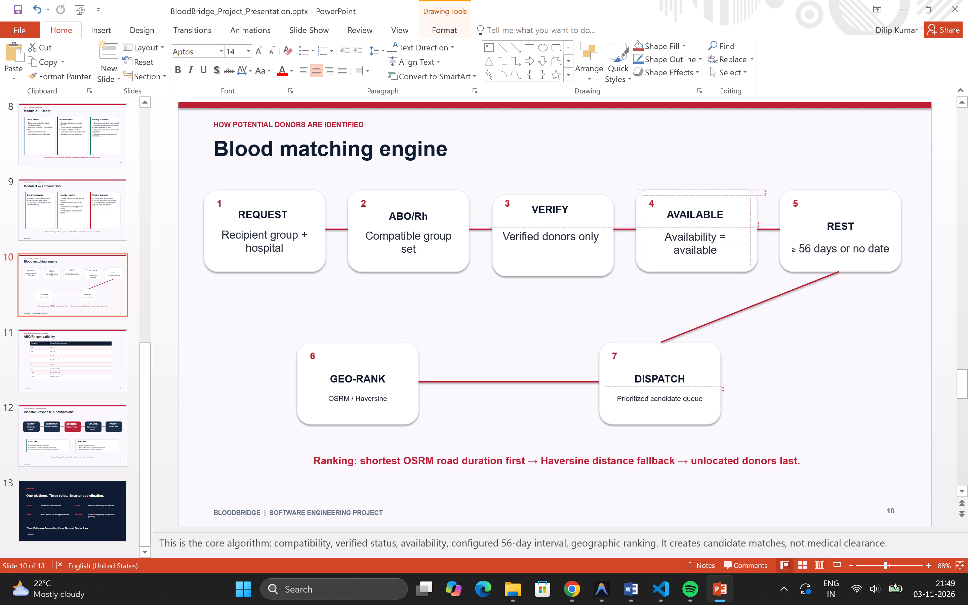
pyautogui.moveTo(735, 248); pyautogui.dragTo(736, 246)
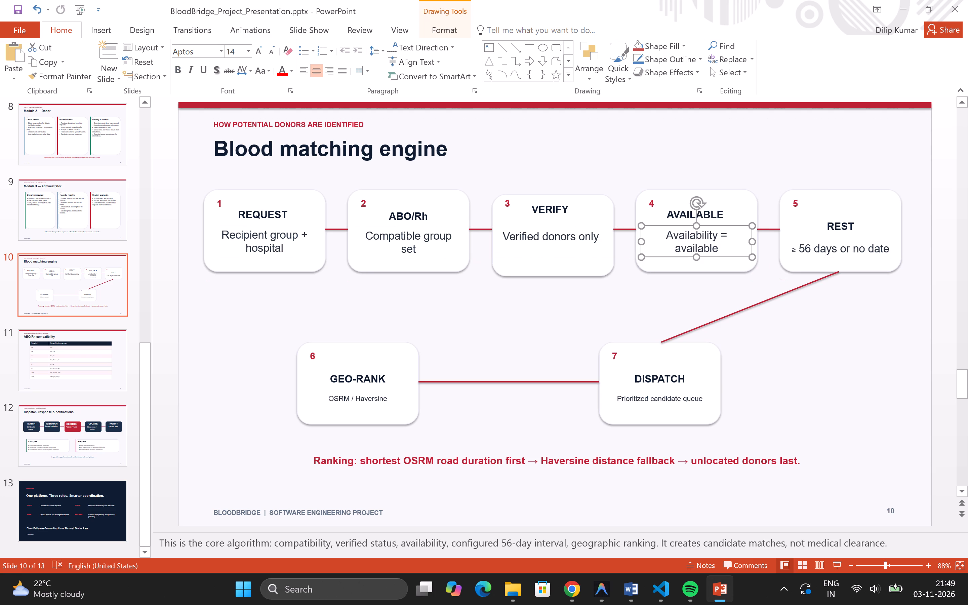
# Move the REST heading up in box 5 until it is nearly level with the number 5.
pyautogui.click(844, 226)
pyautogui.moveTo(844, 221); pyautogui.dragTo(844, 218)
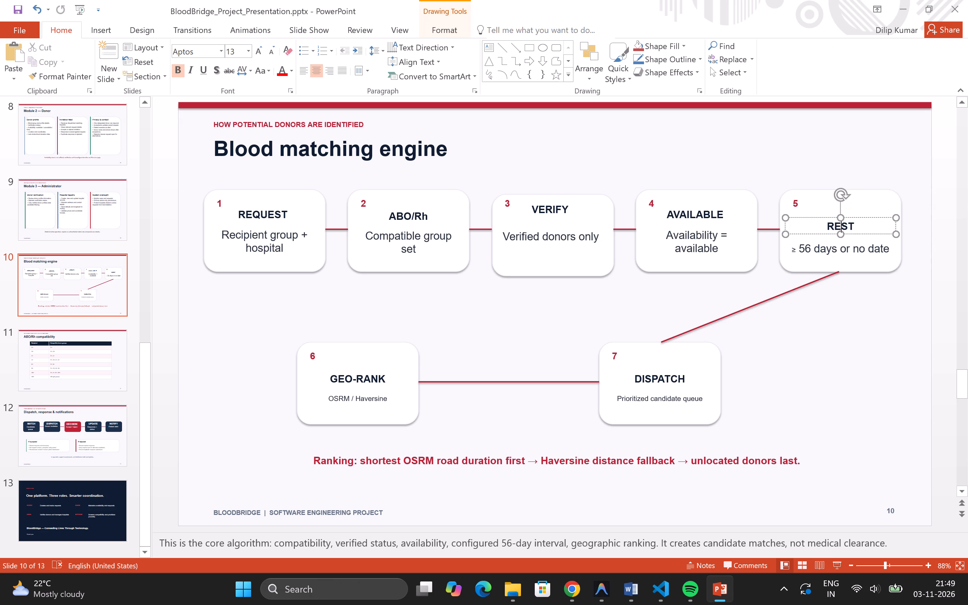
pyautogui.moveTo(844, 218); pyautogui.dragTo(844, 205)
pyautogui.moveTo(869, 226); pyautogui.dragTo(871, 211)
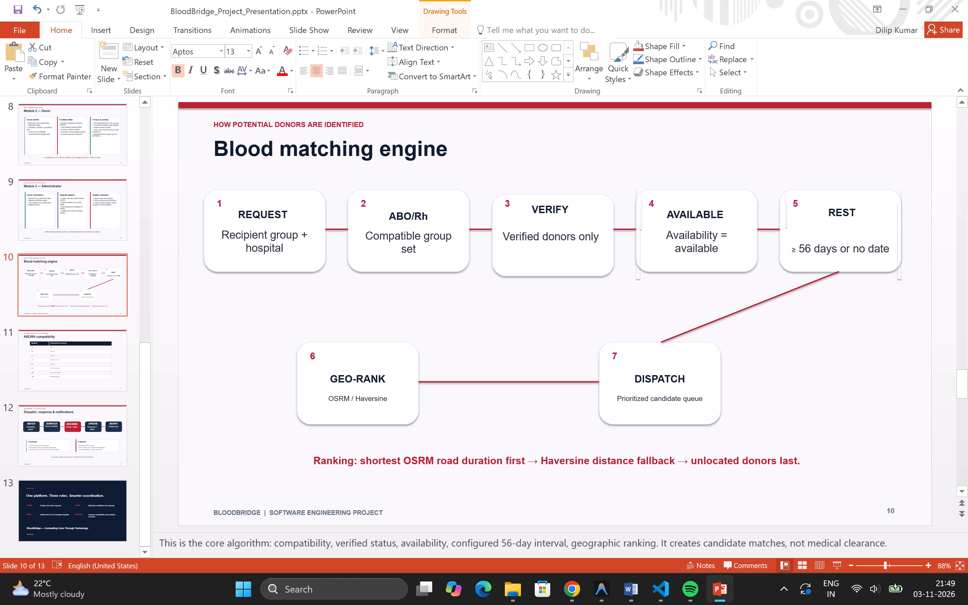
pyautogui.moveTo(871, 211); pyautogui.dragTo(871, 206)
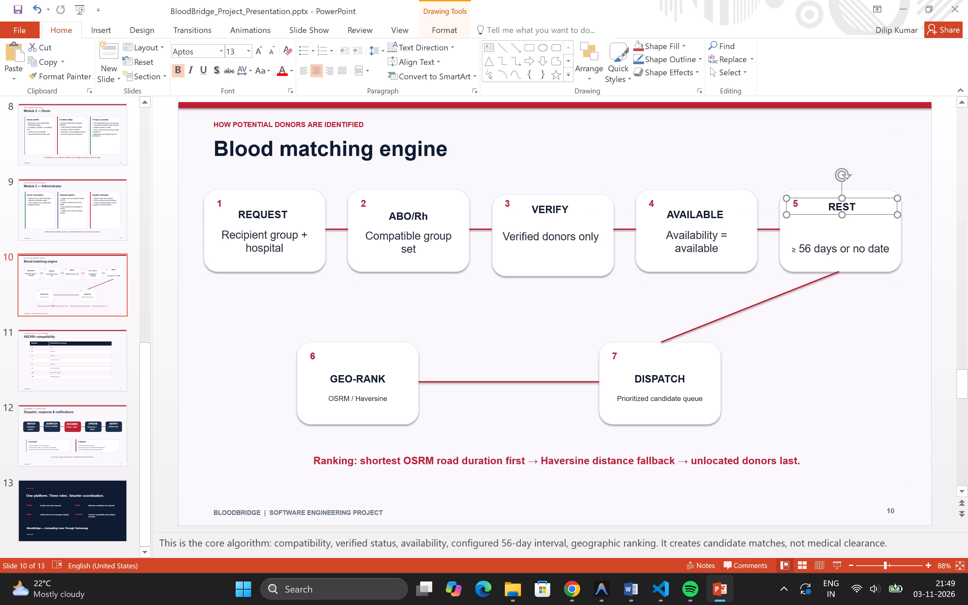
# Move the "≥ 56 days or no date" caption up beneath the REST heading in box 5 and slightly narrow the heading's text box.
pyautogui.click(851, 248)
pyautogui.click(860, 251)
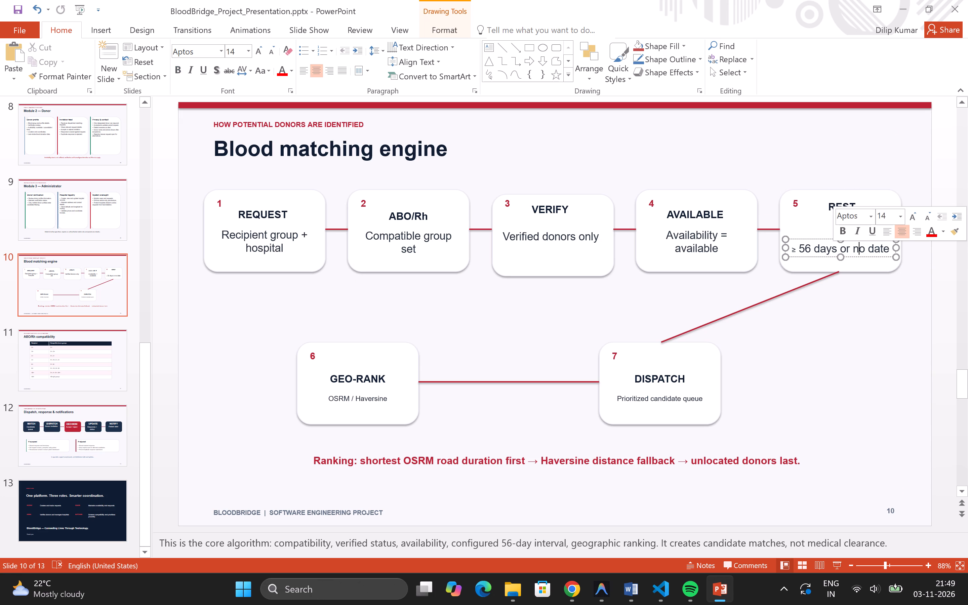
pyautogui.moveTo(889, 241); pyautogui.dragTo(889, 228)
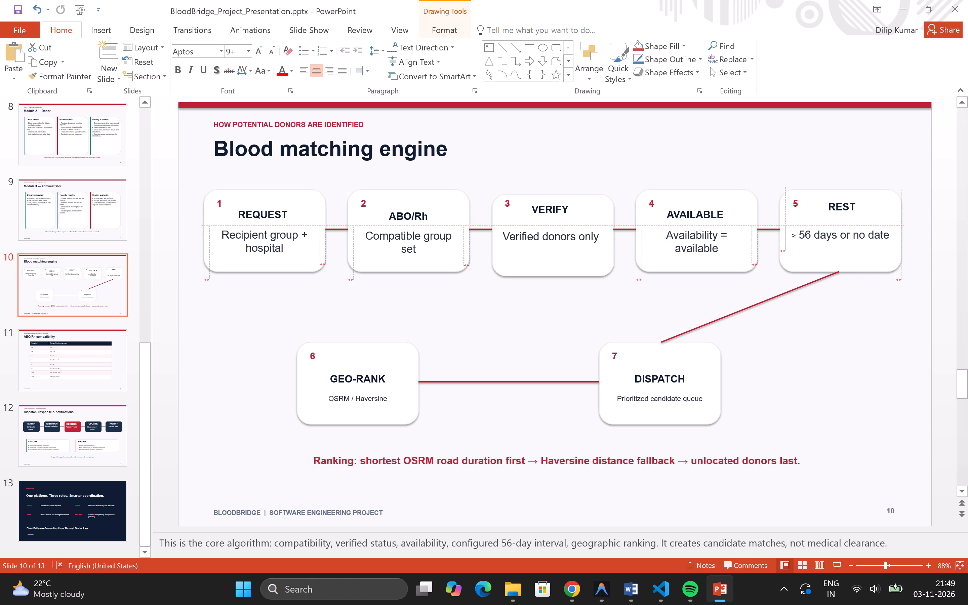
pyautogui.moveTo(889, 228); pyautogui.dragTo(891, 229)
pyautogui.click(856, 205)
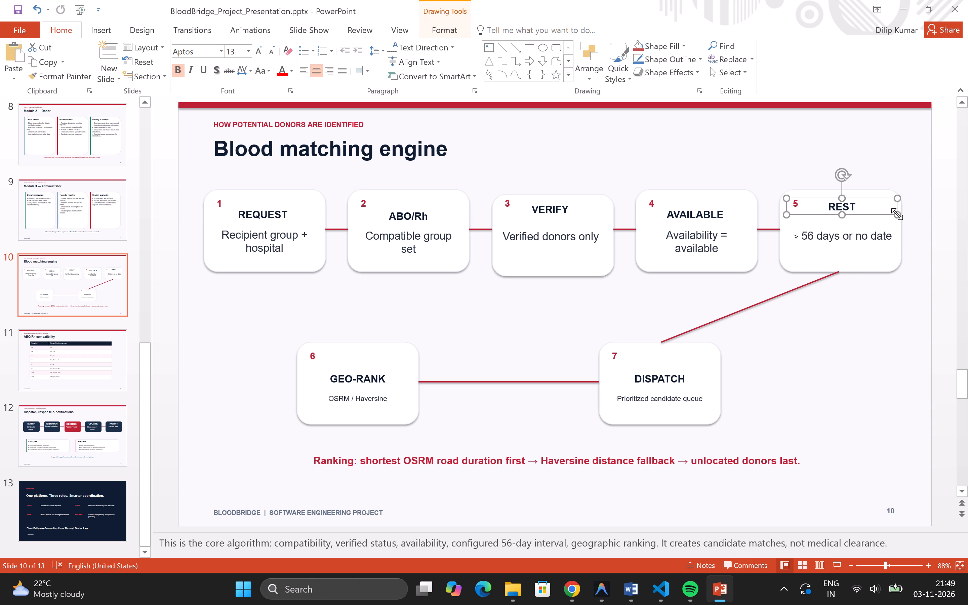
pyautogui.moveTo(897, 214); pyautogui.dragTo(894, 217)
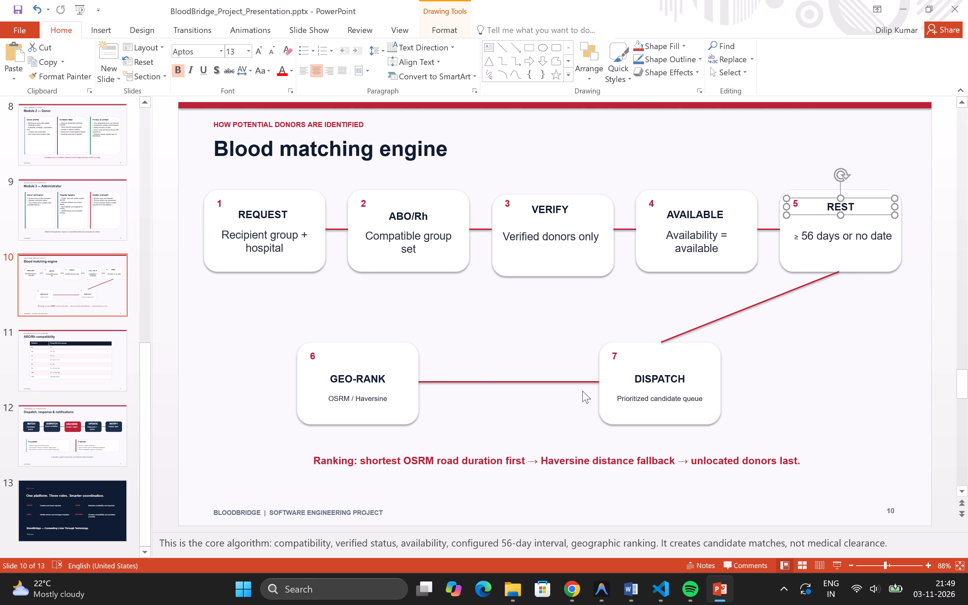
pyautogui.click(819, 414)
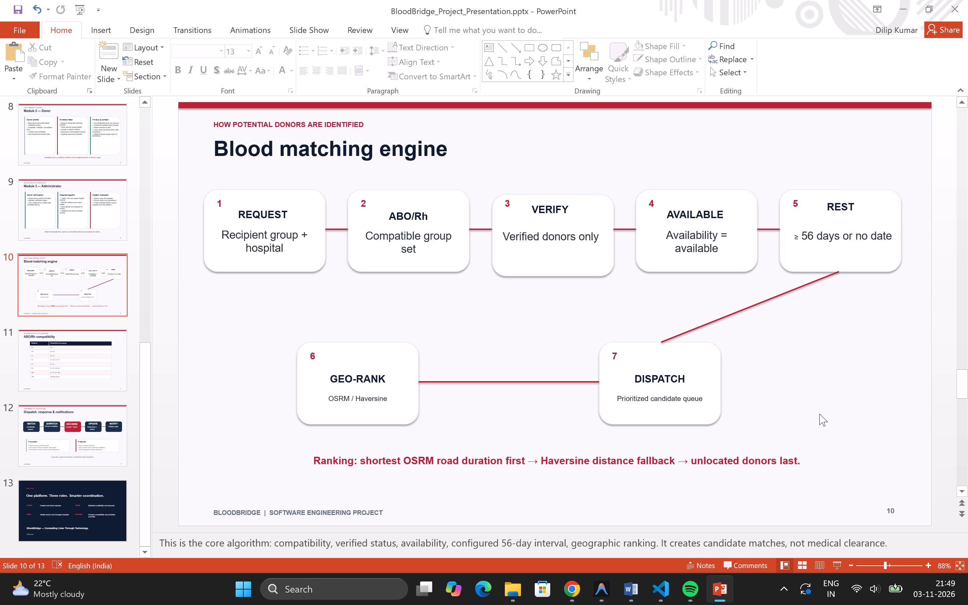
# Move the GEO-RANK heading up in box 6 about level with the number 6, and bring its "OSRM / Haversine" caption up beneath it.
pyautogui.click(349, 378)
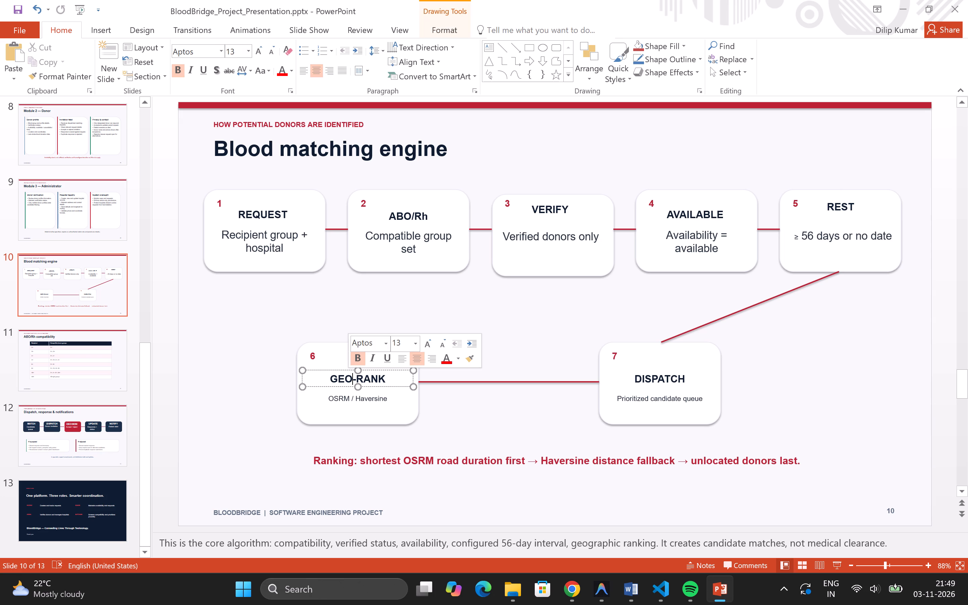
pyautogui.click(382, 397)
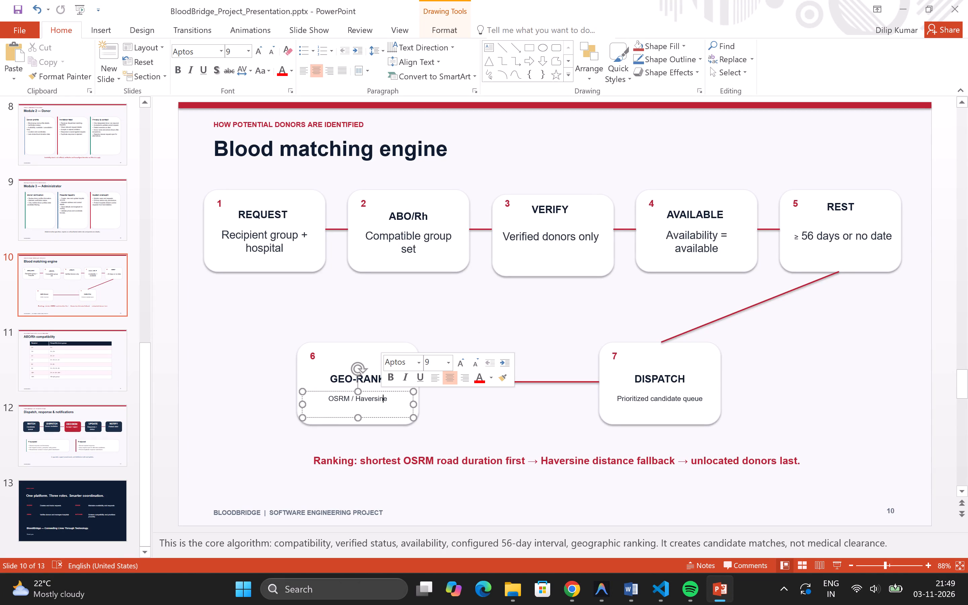
pyautogui.click(392, 398)
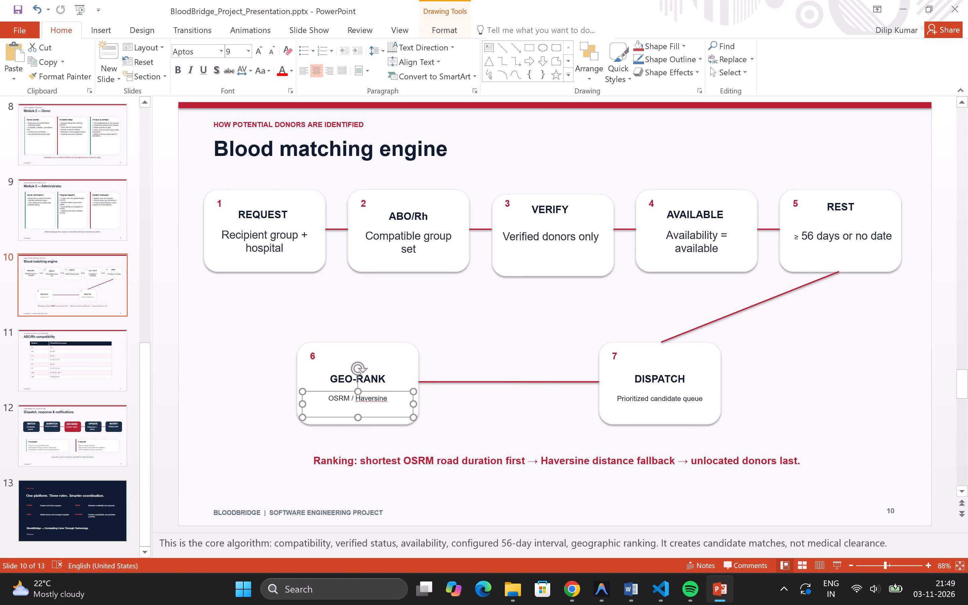
pyautogui.click(372, 379)
pyautogui.moveTo(389, 377); pyautogui.dragTo(392, 363)
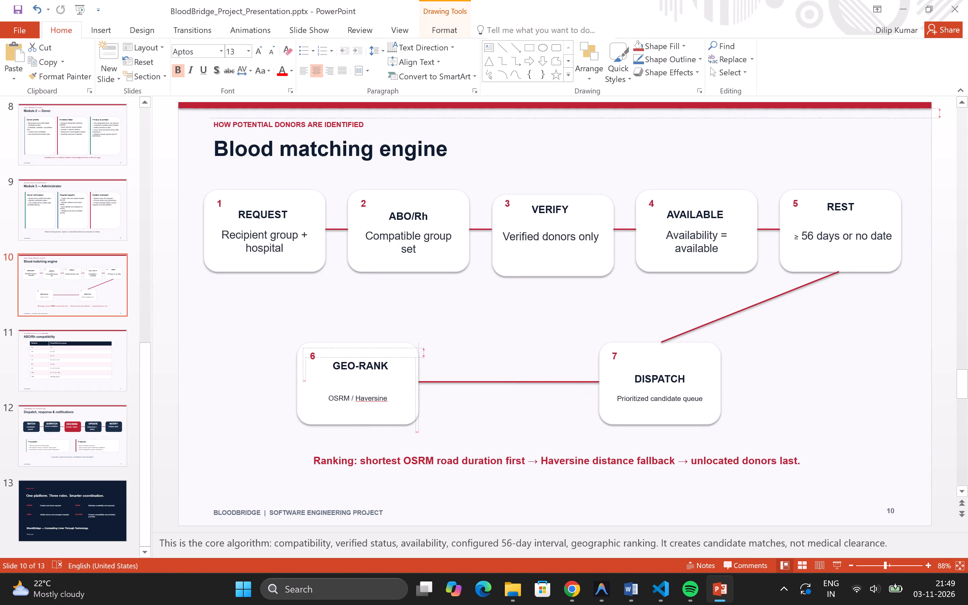
pyautogui.moveTo(392, 363); pyautogui.dragTo(389, 360)
pyautogui.click(369, 396)
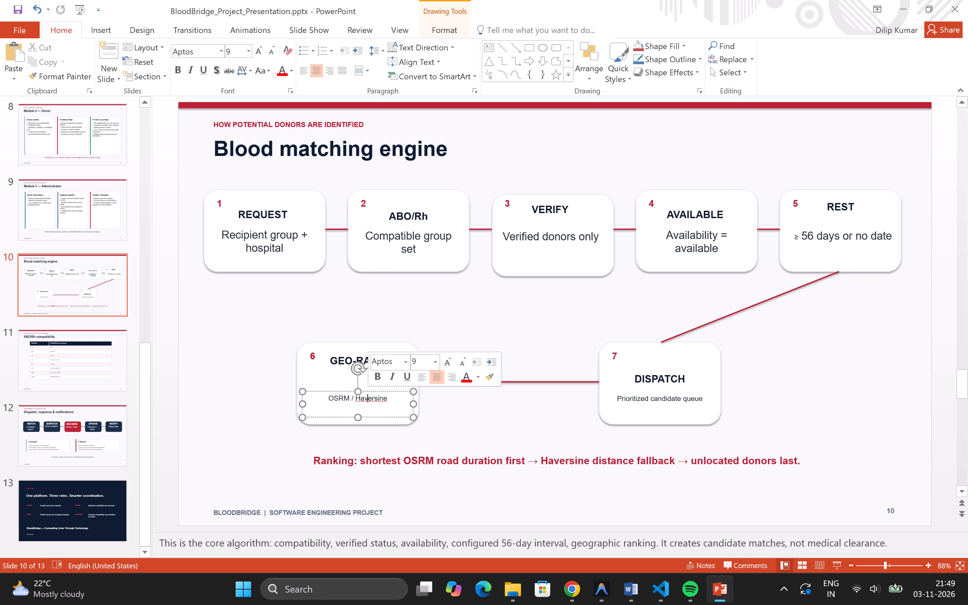
pyautogui.moveTo(392, 404); pyautogui.dragTo(389, 393)
# Set the "OSRM / Haversine" caption in box 6 to font size 14.
pyautogui.click(377, 389)
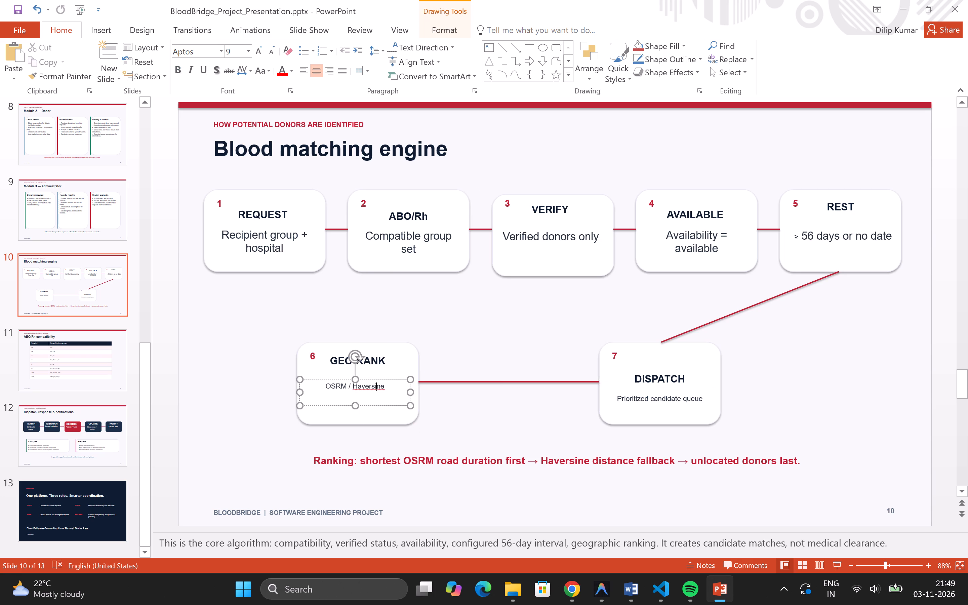
pyautogui.moveTo(384, 385); pyautogui.dragTo(331, 386)
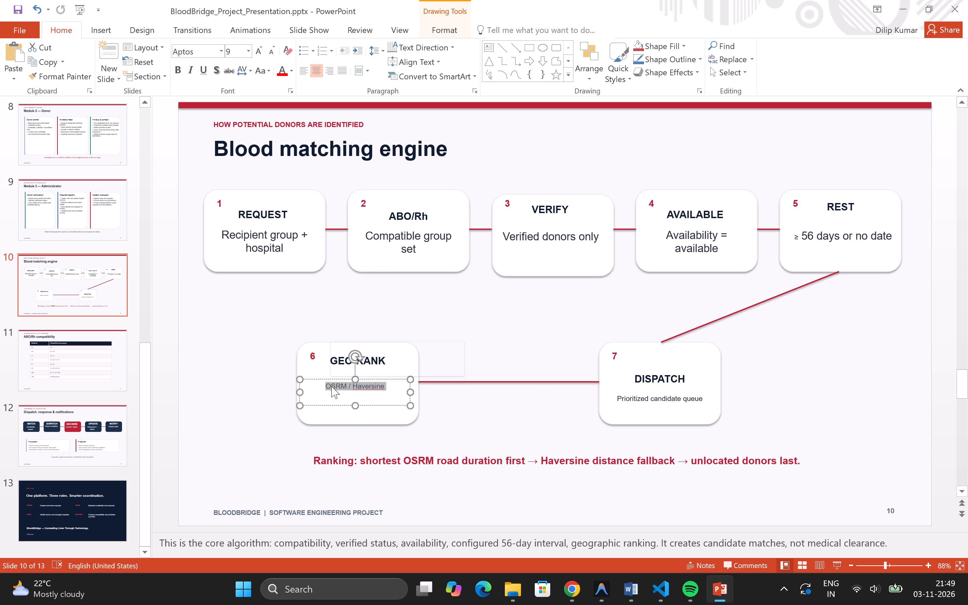
pyautogui.click(399, 350)
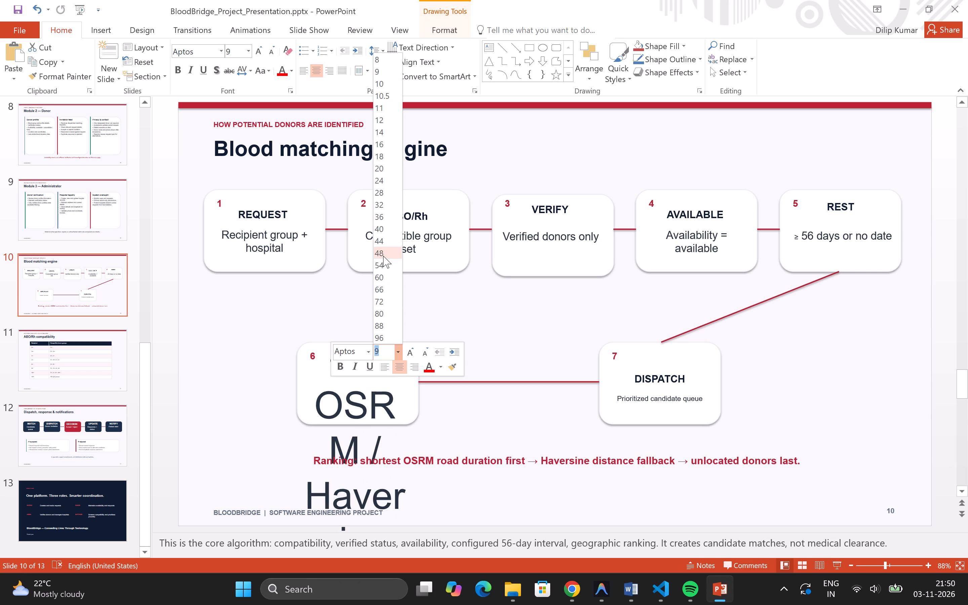
pyautogui.click(380, 134)
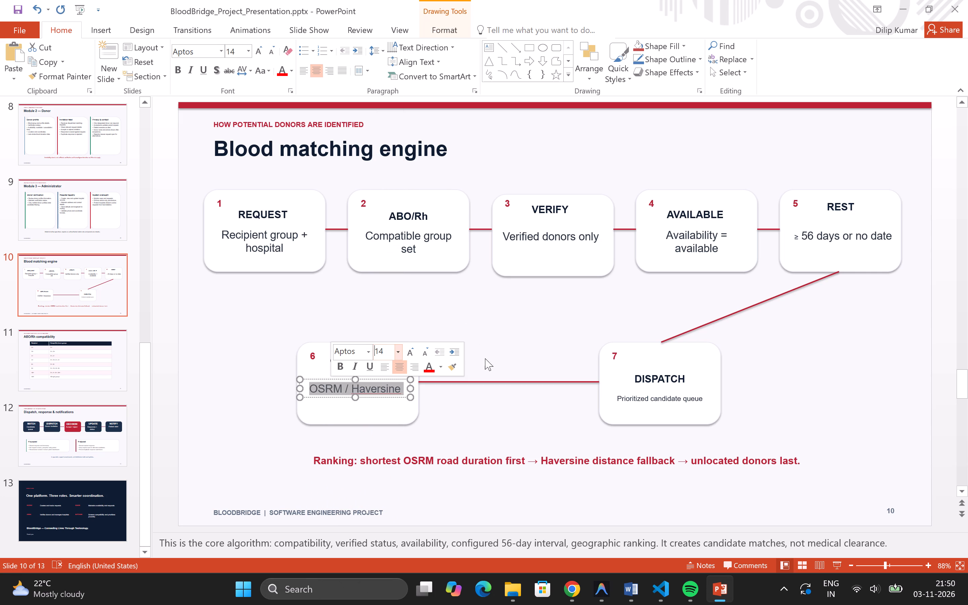
pyautogui.click(507, 399)
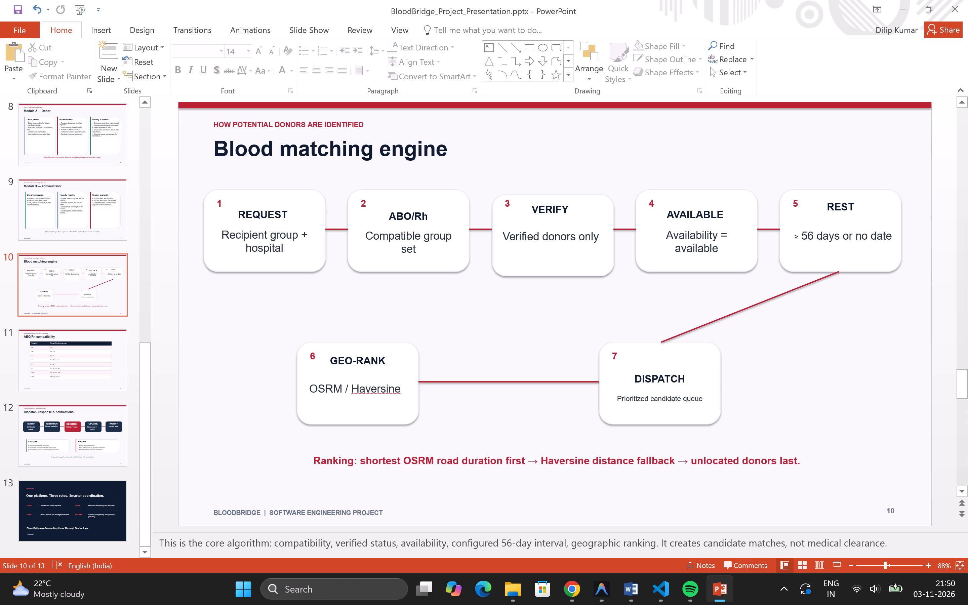
# Move the DISPATCH heading and its "Prioritized candidate queue" caption up in box 7, about level with the GEO-RANK heading and caption.
pyautogui.click(662, 382)
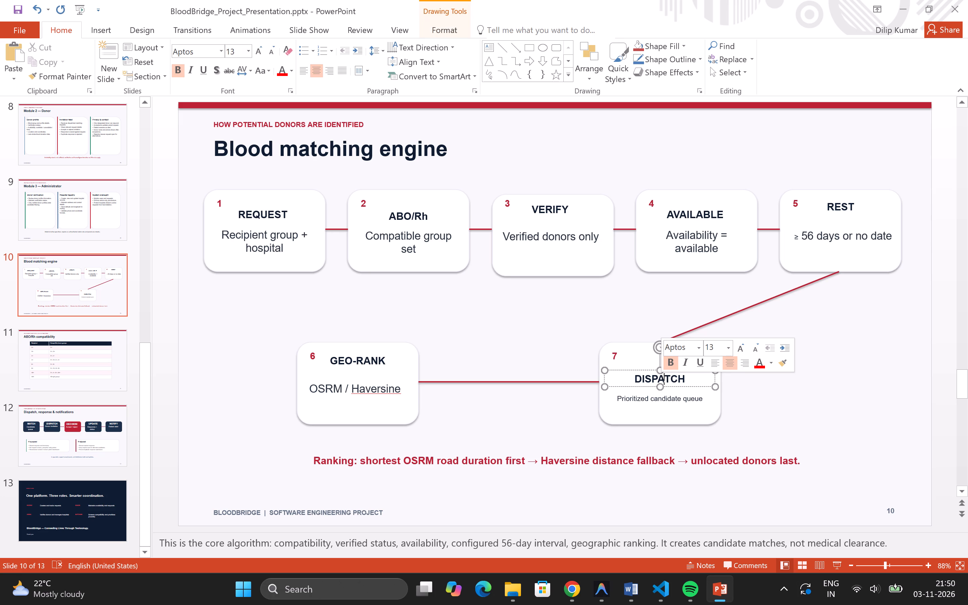
pyautogui.moveTo(700, 378); pyautogui.dragTo(699, 362)
pyautogui.click(693, 397)
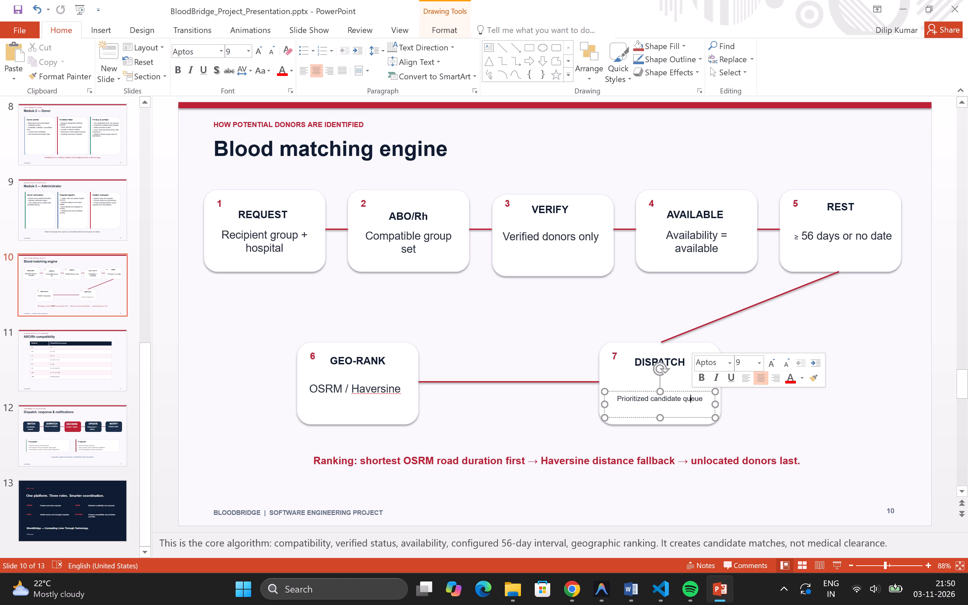
pyautogui.moveTo(704, 398); pyautogui.dragTo(704, 384)
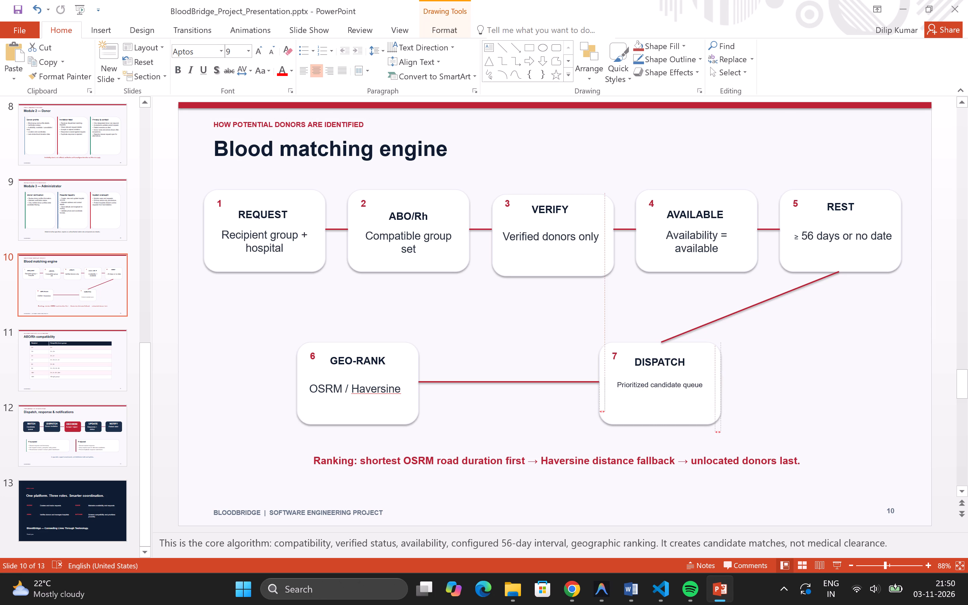
pyautogui.moveTo(704, 384); pyautogui.dragTo(704, 386)
# Set the "Prioritized candidate queue" caption in box 7 to font size 14.
pyautogui.click(702, 386)
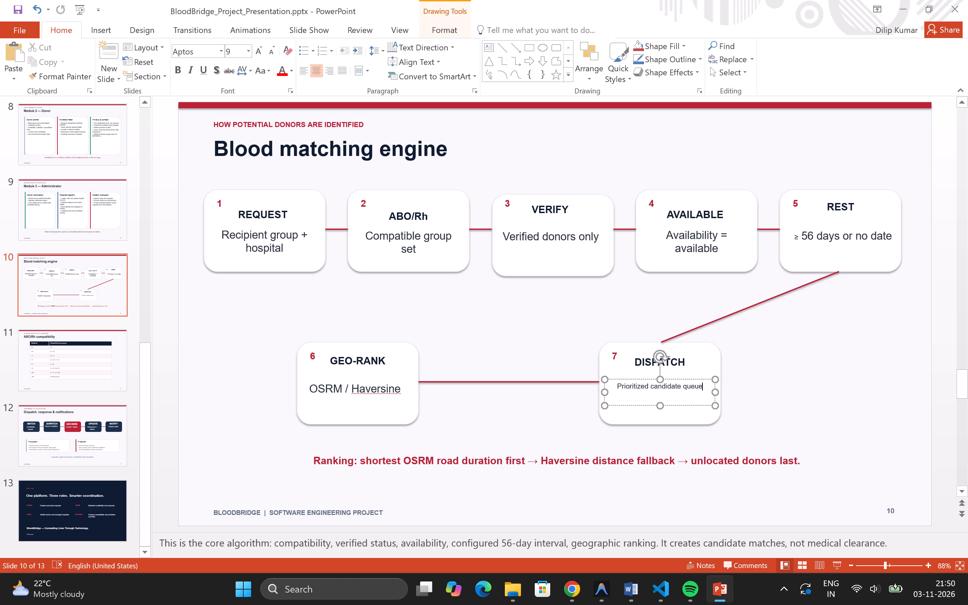
pyautogui.moveTo(617, 389); pyautogui.dragTo(700, 390)
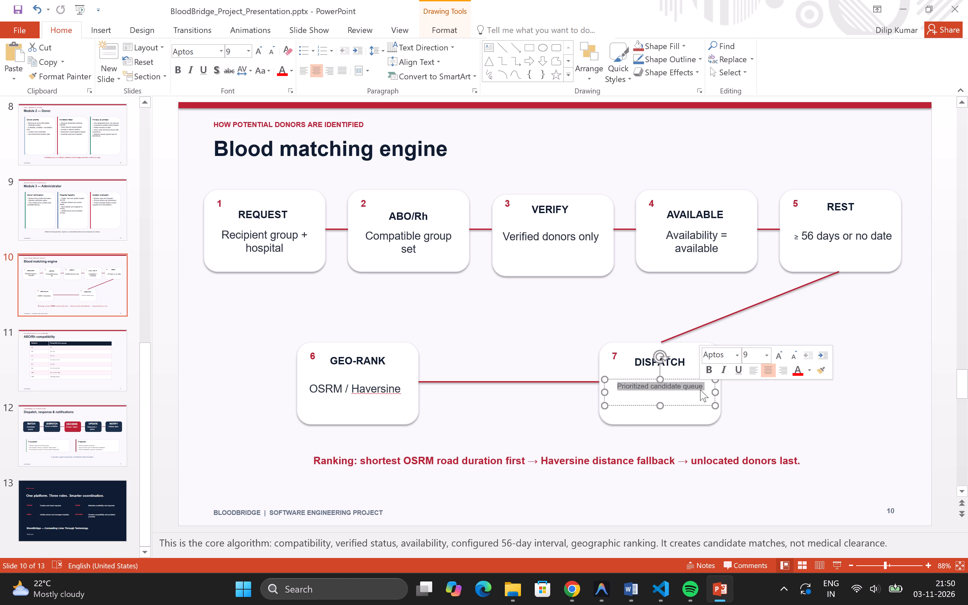
pyautogui.click(249, 55)
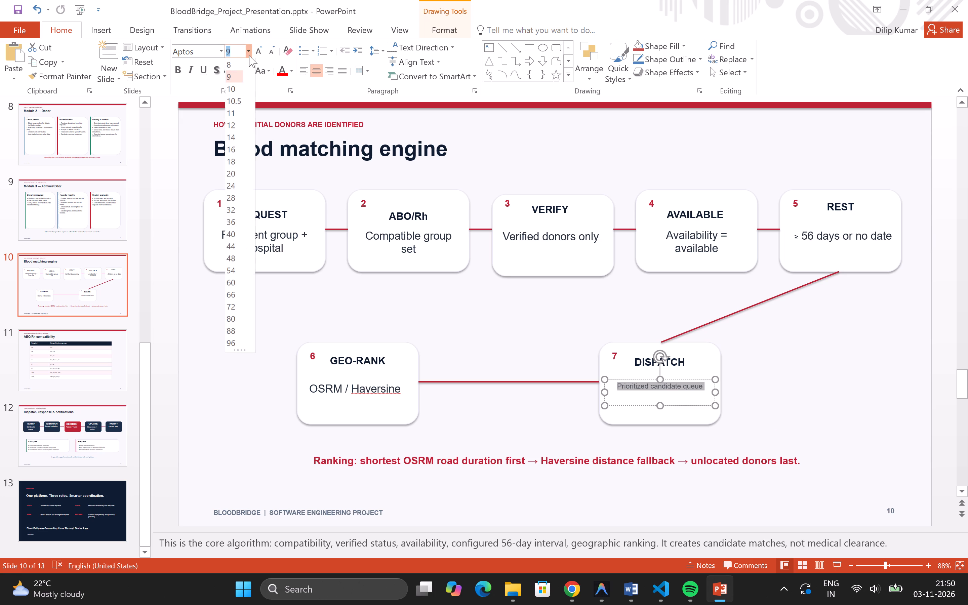
pyautogui.click(231, 134)
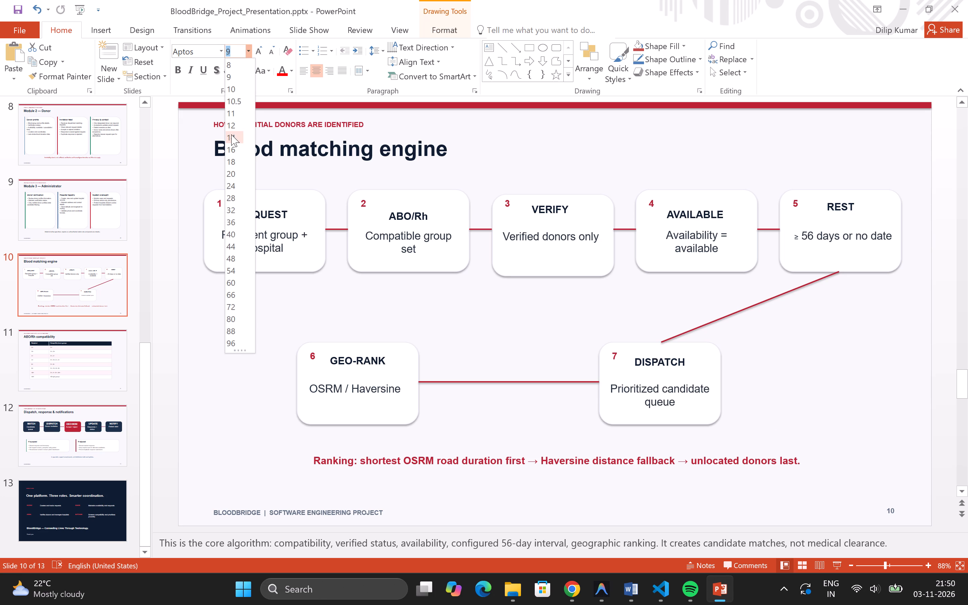
pyautogui.click(764, 365)
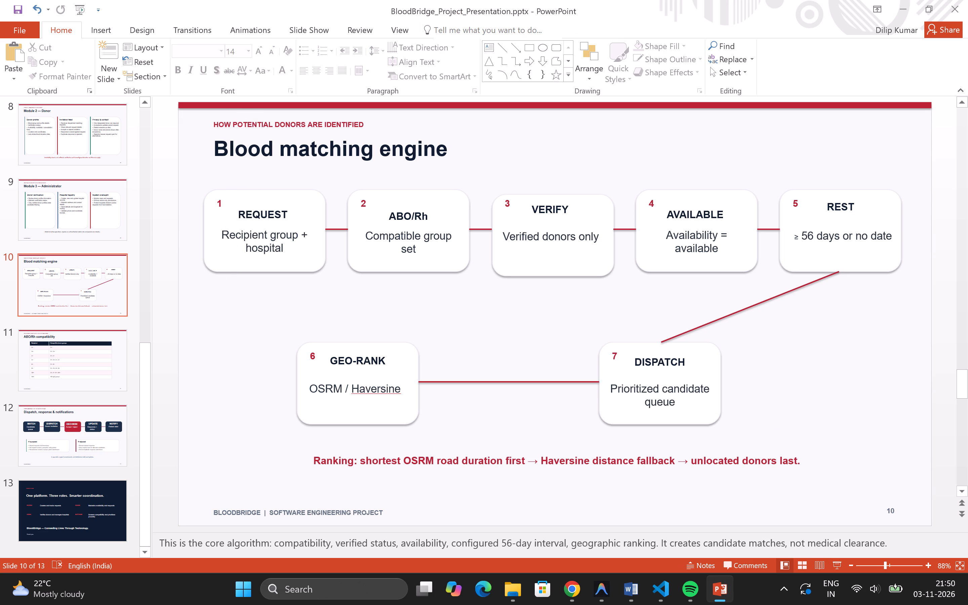
# Delete "| SOFTWARE ENGINEERING PROJECT" from the footer of the Blood matching engine slide, leaving only "BLOODBRIDGE".
pyautogui.click(632, 465)
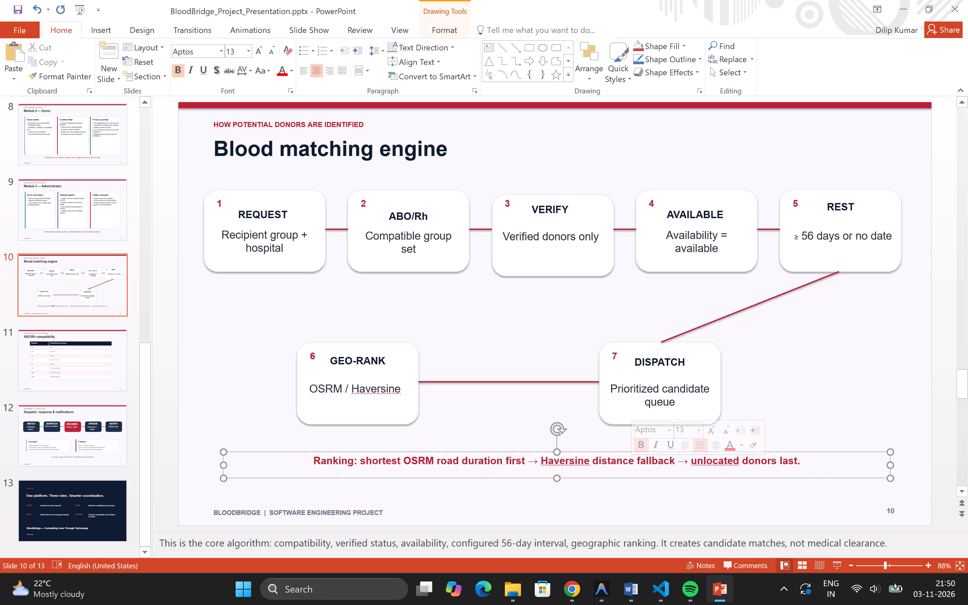
pyautogui.click(612, 503)
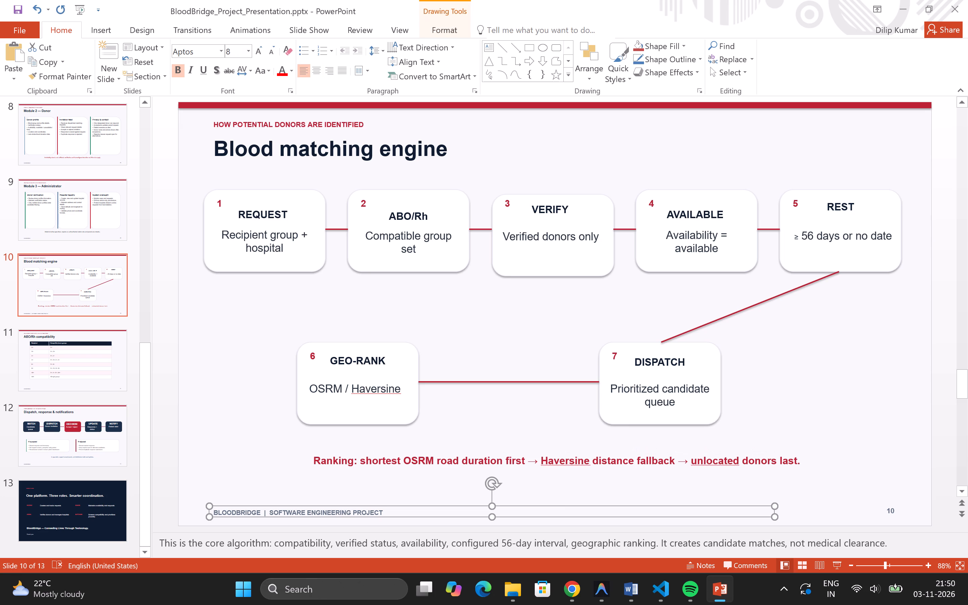
pyautogui.click(382, 512)
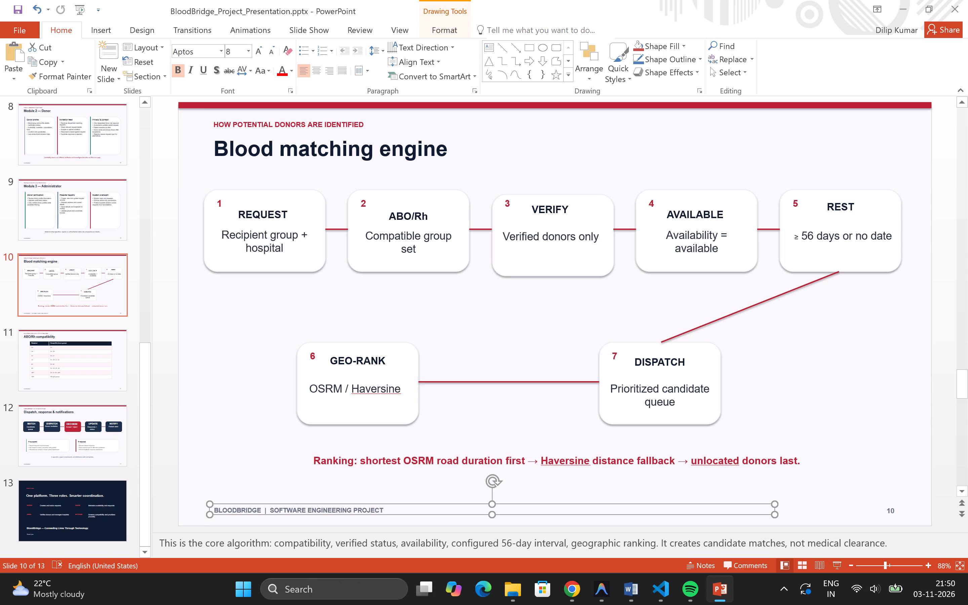
pyautogui.click(383, 510)
pyautogui.press('BackSpace')
pyautogui.press('BackSpace')
pyautogui.press('BackSpace')
pyautogui.press('BackSpace')
pyautogui.press('BackSpace')
pyautogui.press('BackSpace')
pyautogui.press('BackSpace')
pyautogui.press('BackSpace')
pyautogui.press('BackSpace')
pyautogui.press('BackSpace')
pyautogui.press('BackSpace')
pyautogui.press('BackSpace')
pyautogui.press('BackSpace')
pyautogui.press('BackSpace')
pyautogui.press('BackSpace')
pyautogui.press('BackSpace')
pyautogui.press('BackSpace')
pyautogui.press('BackSpace')
pyautogui.press('BackSpace')
pyautogui.press('BackSpace')
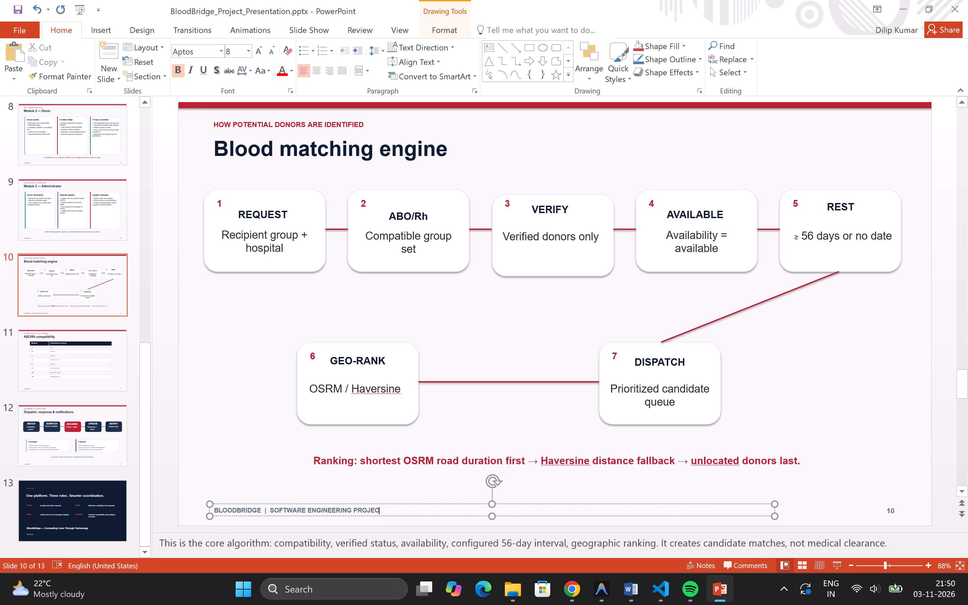
pyautogui.press('BackSpace')
pyautogui.press('BackSpace')
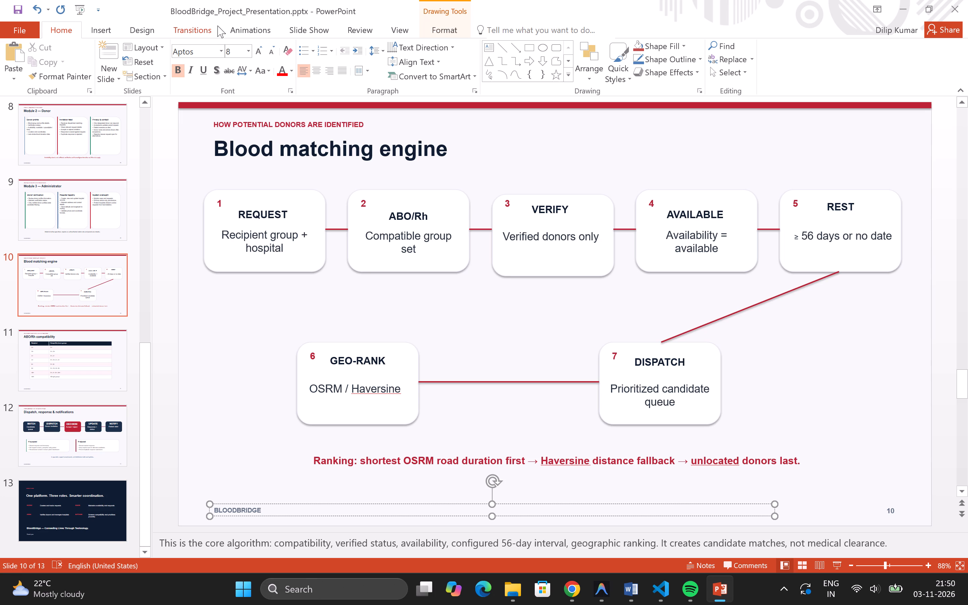
# Review the whole presentation as a slide show from the title slide through to the end, and exit it.
pyautogui.press('F5')
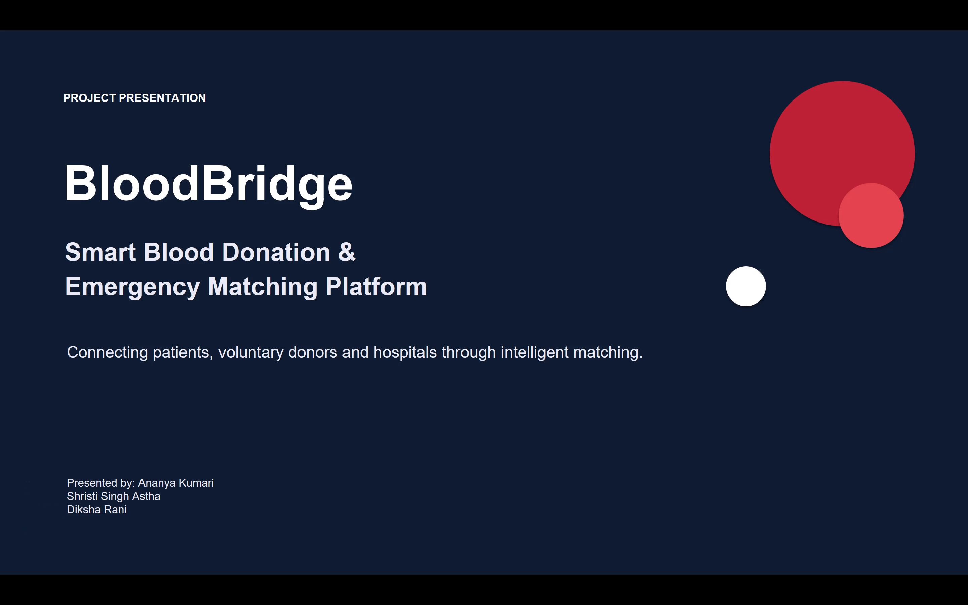
pyautogui.press('Right')
pyautogui.press('Right')
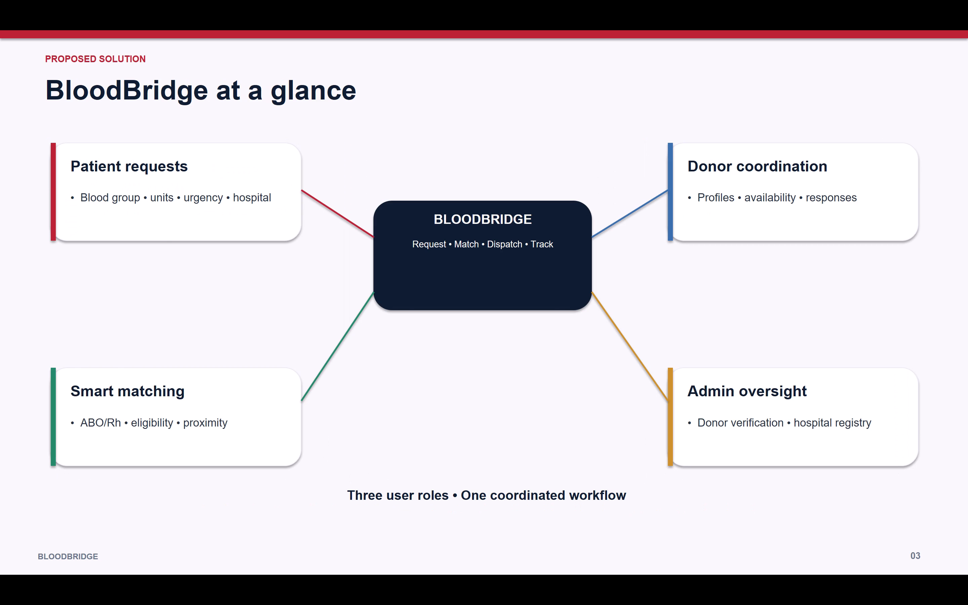
pyautogui.press('Right')
pyautogui.press('Right')
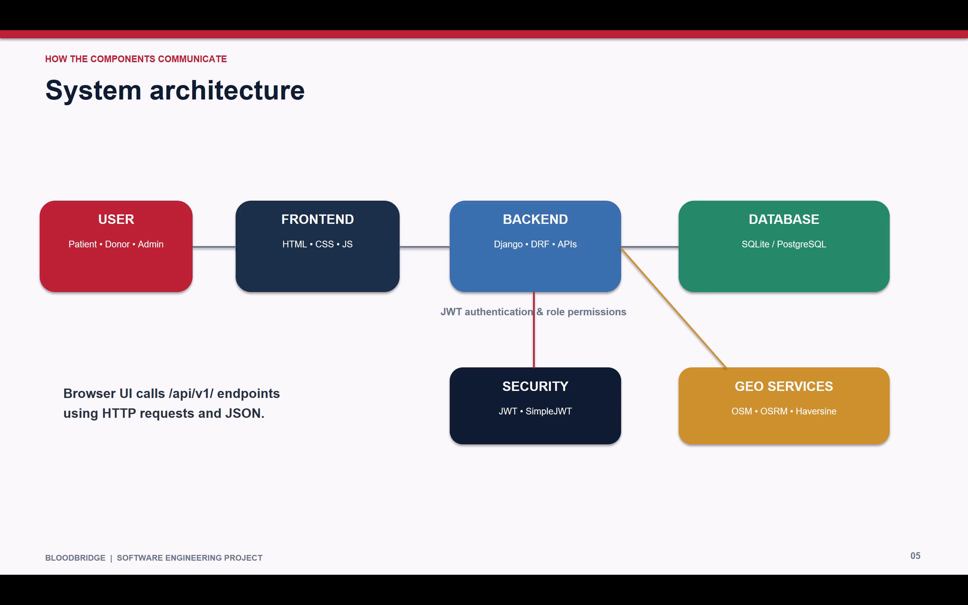
pyautogui.press('Right')
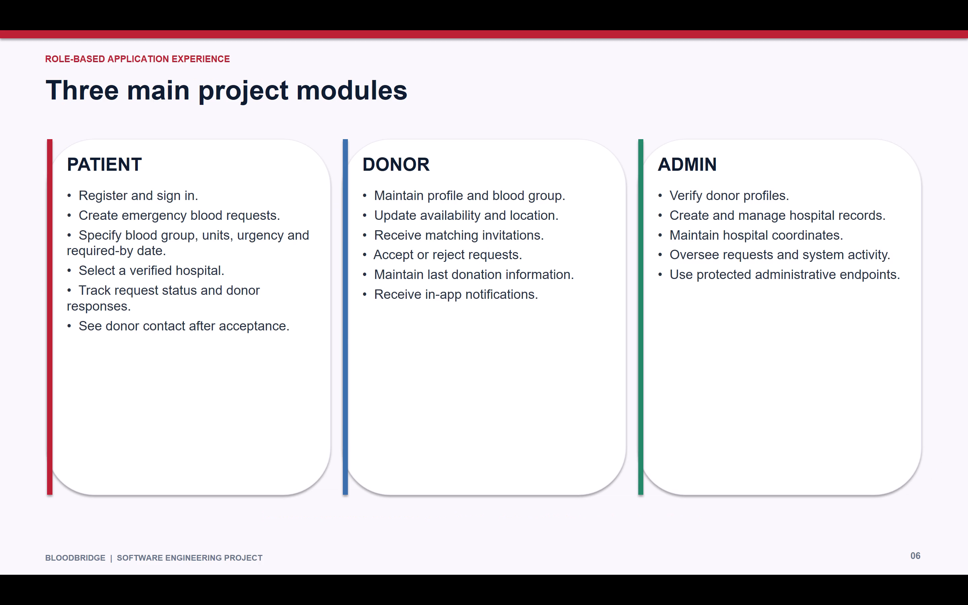
pyautogui.press('Right')
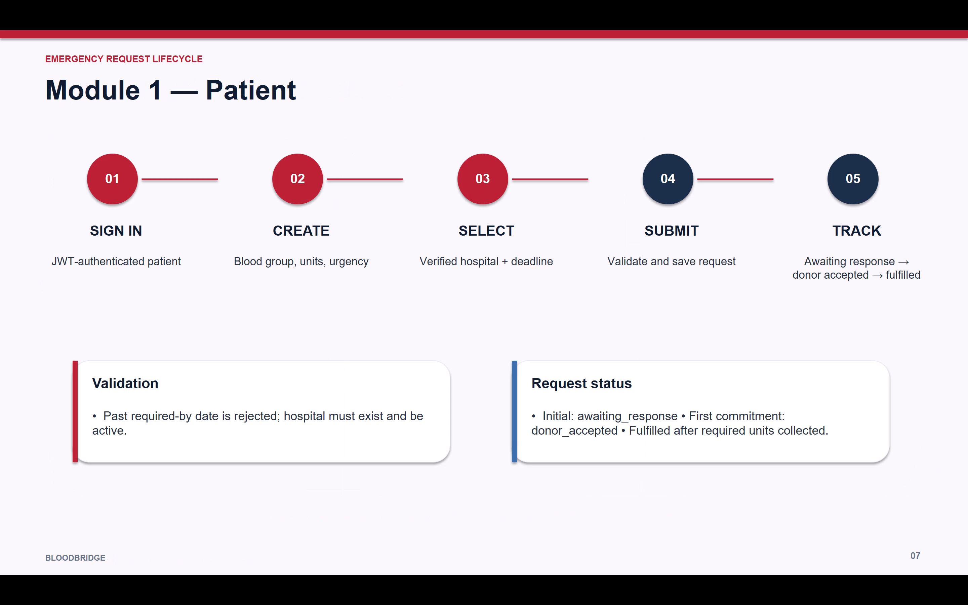
pyautogui.press('Right')
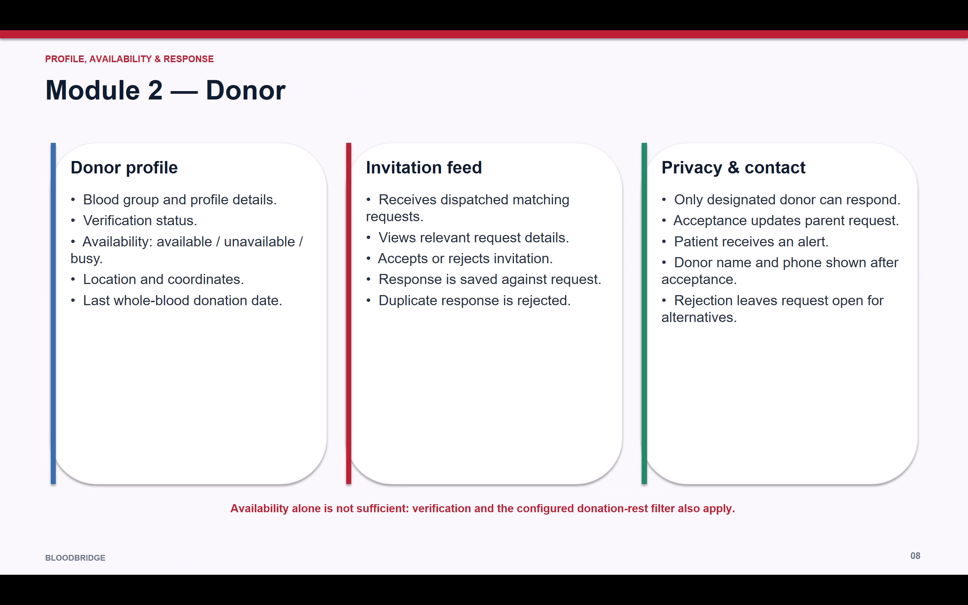
pyautogui.press('Right')
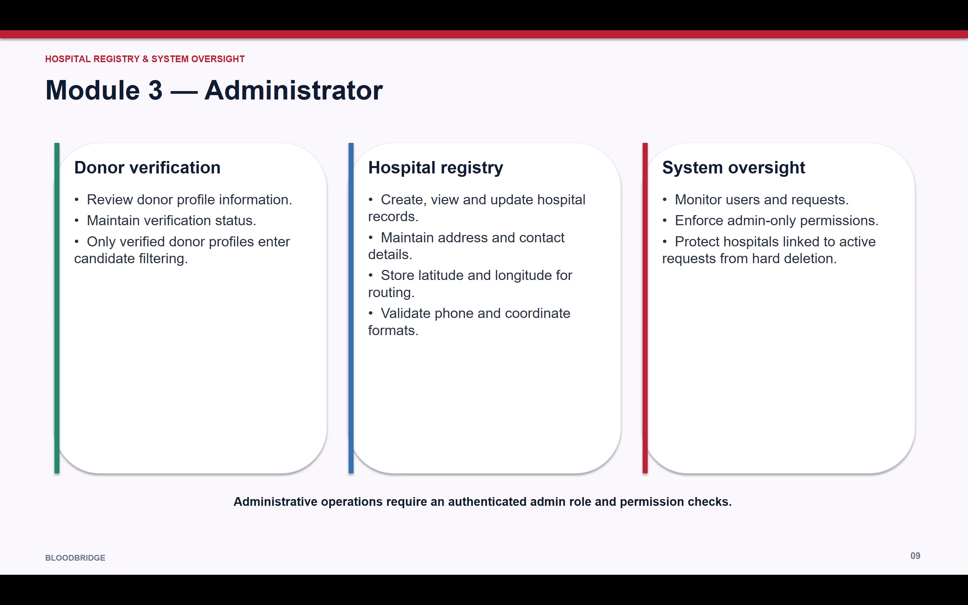
pyautogui.press('Right')
pyautogui.press('Right')
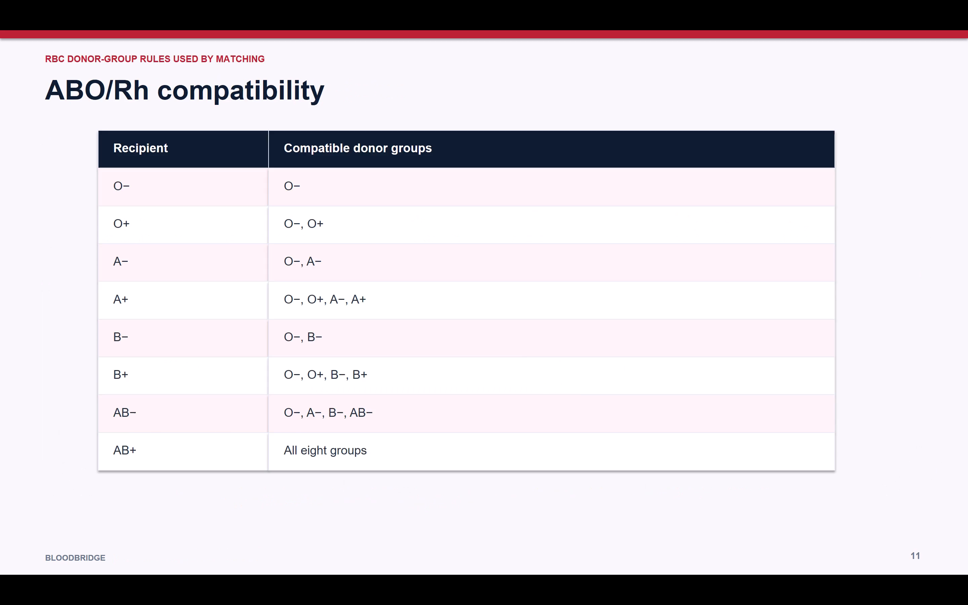
pyautogui.press('Right')
pyautogui.press('Right')
pyautogui.press('Right')
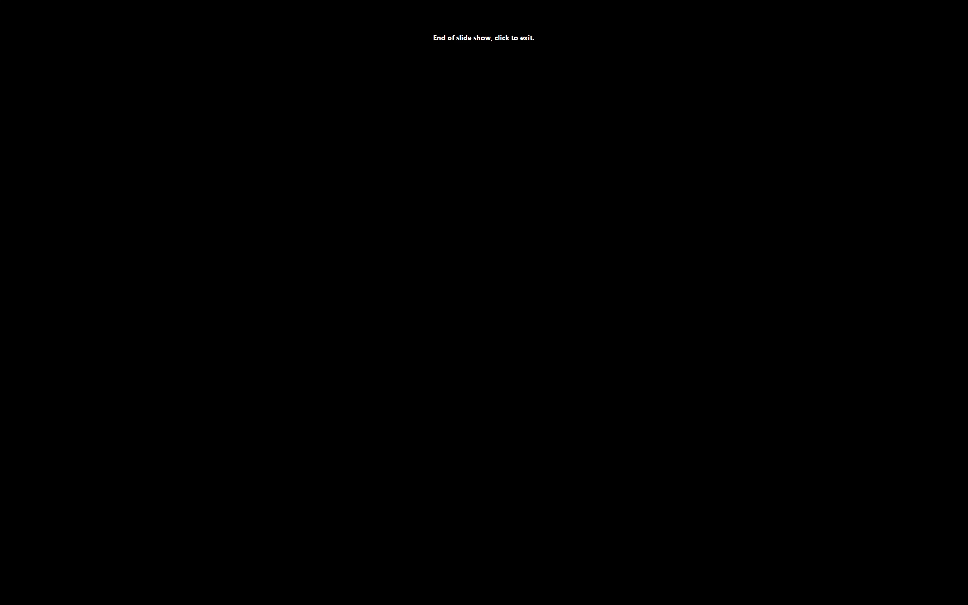
pyautogui.press('Escape')
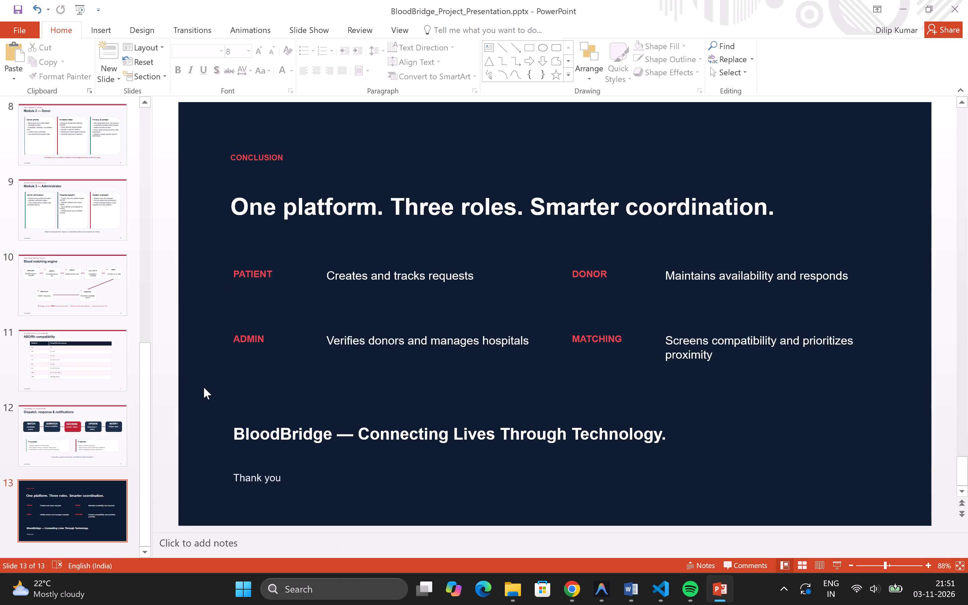
# Start saving a copy of the presentation, choosing the Downloads folder as the destination.
pyautogui.scroll(11, 110, 301)
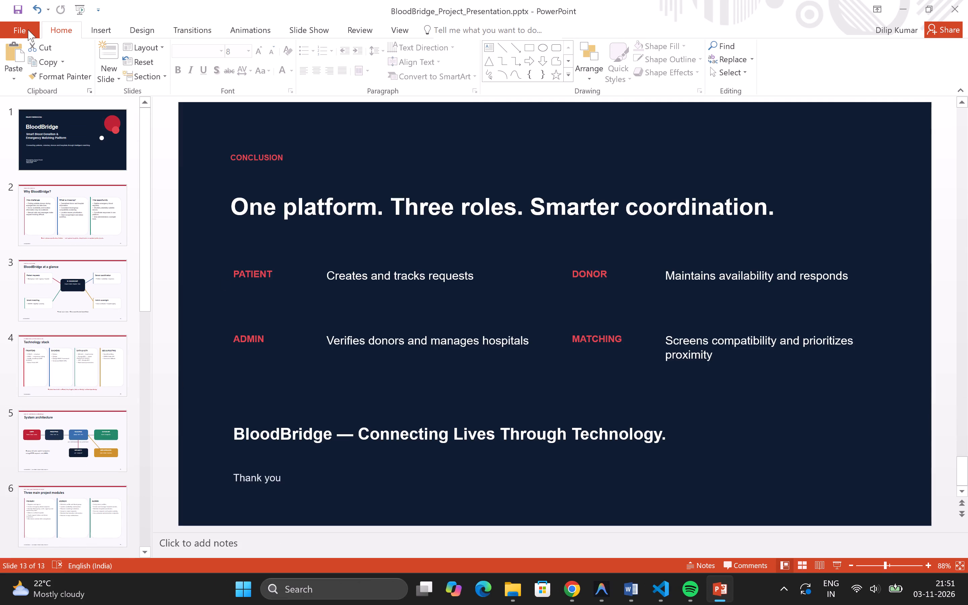
pyautogui.click(28, 30)
pyautogui.click(31, 158)
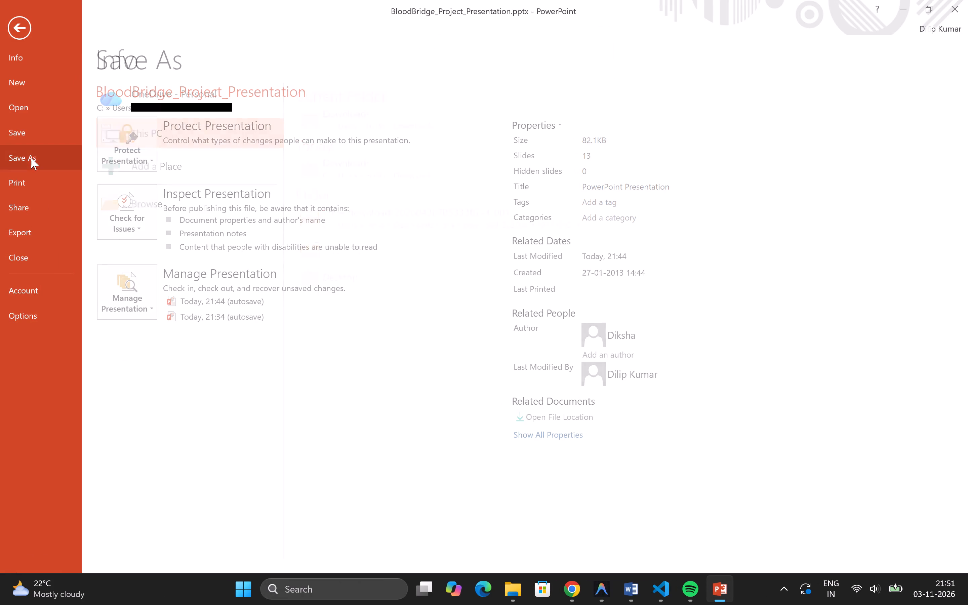
pyautogui.click(384, 129)
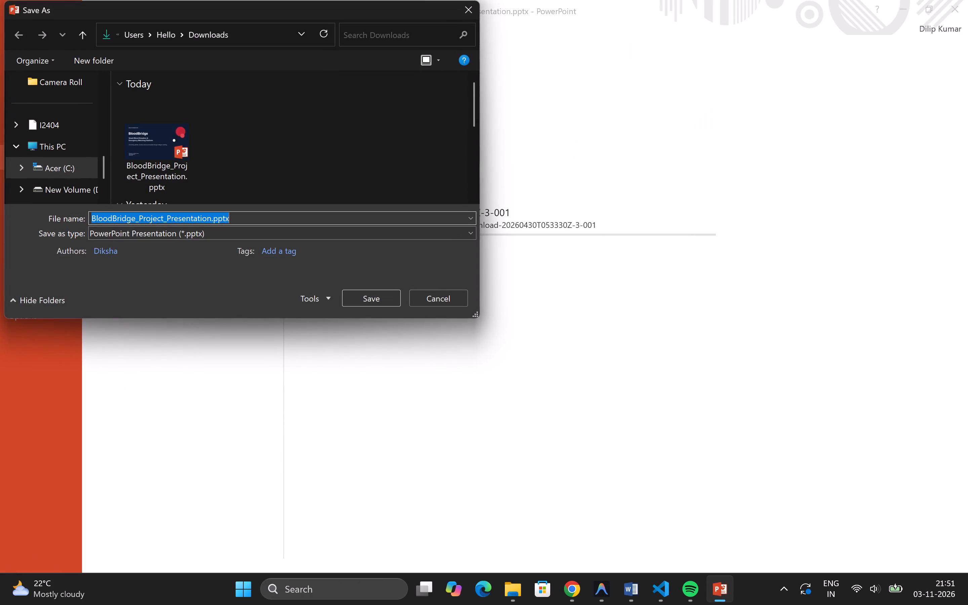
pyautogui.scroll(6, 58, 160)
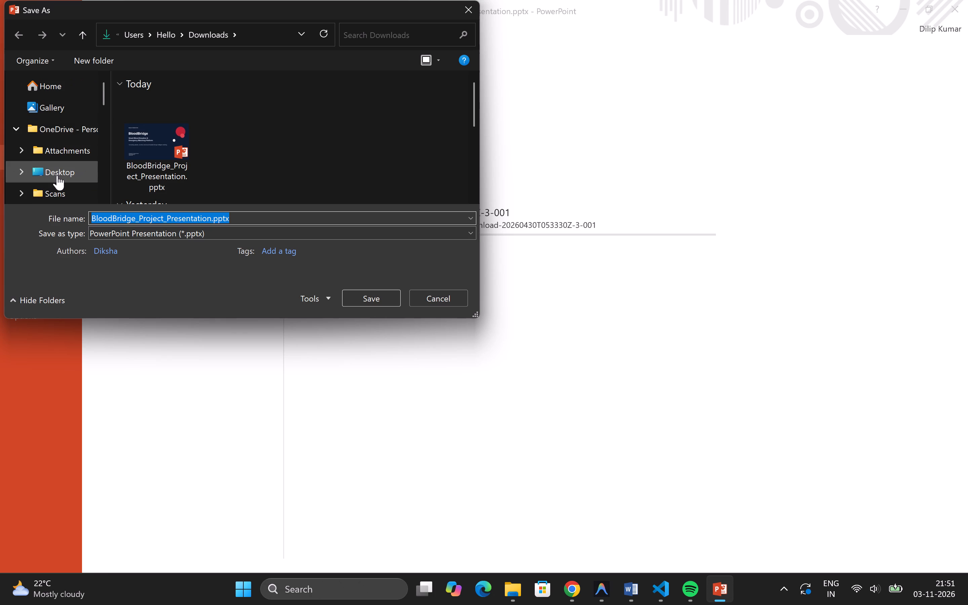
pyautogui.scroll(2, 57, 175)
pyautogui.scroll(-1, 57, 175)
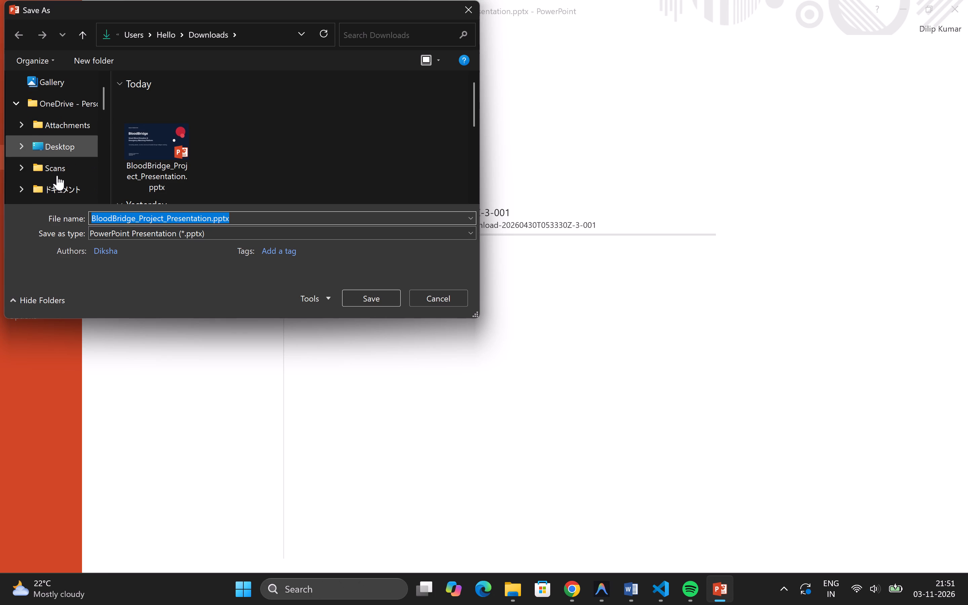
pyautogui.scroll(-1, 57, 175)
pyautogui.click(55, 185)
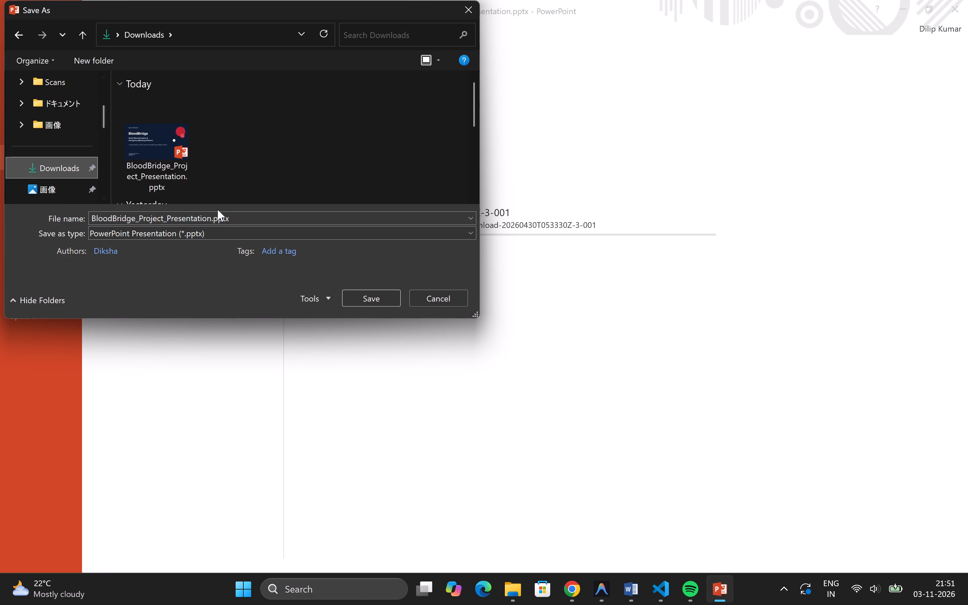
# Save the presentation in Downloads as BloodBridge_Project_Presentation.pptx, replacing the existing file of that name.
pyautogui.click(373, 293)
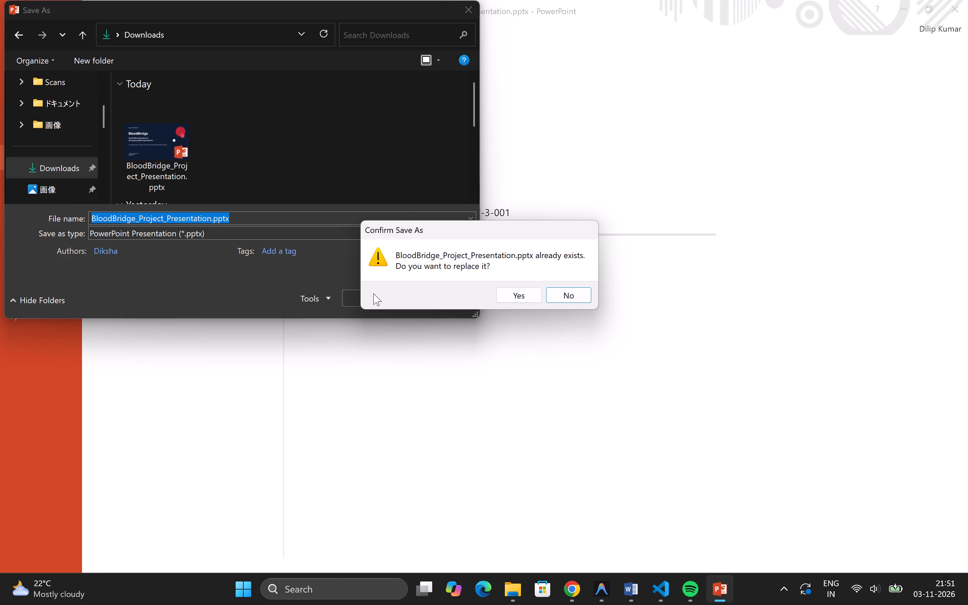
pyautogui.click(525, 295)
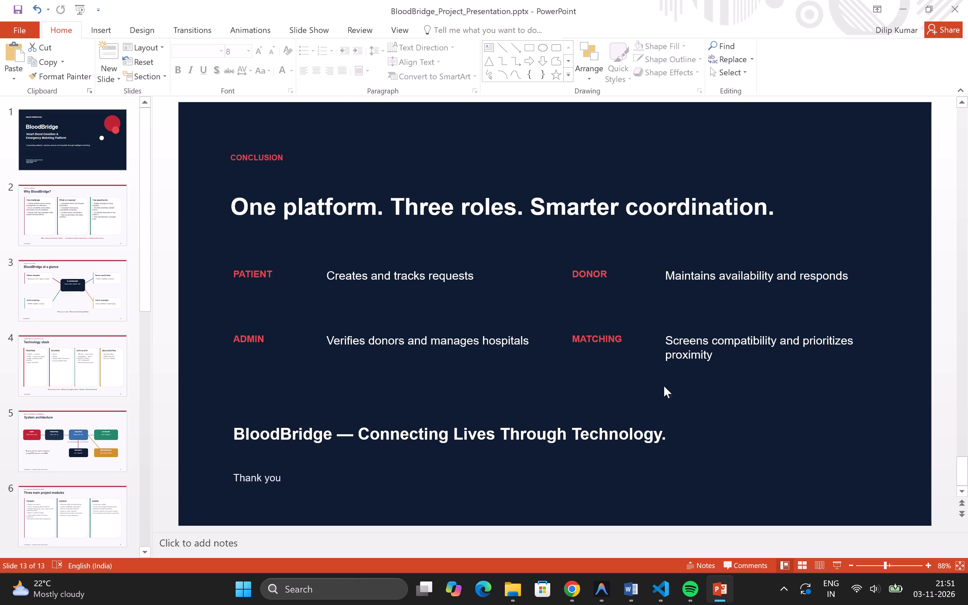
# Switch to Google Chrome.
pyautogui.click(571, 593)
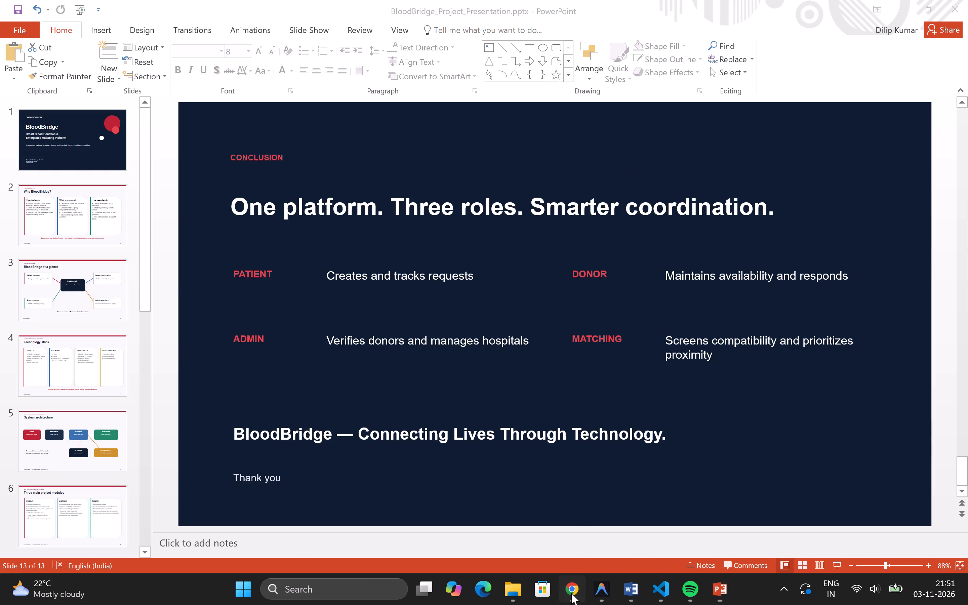
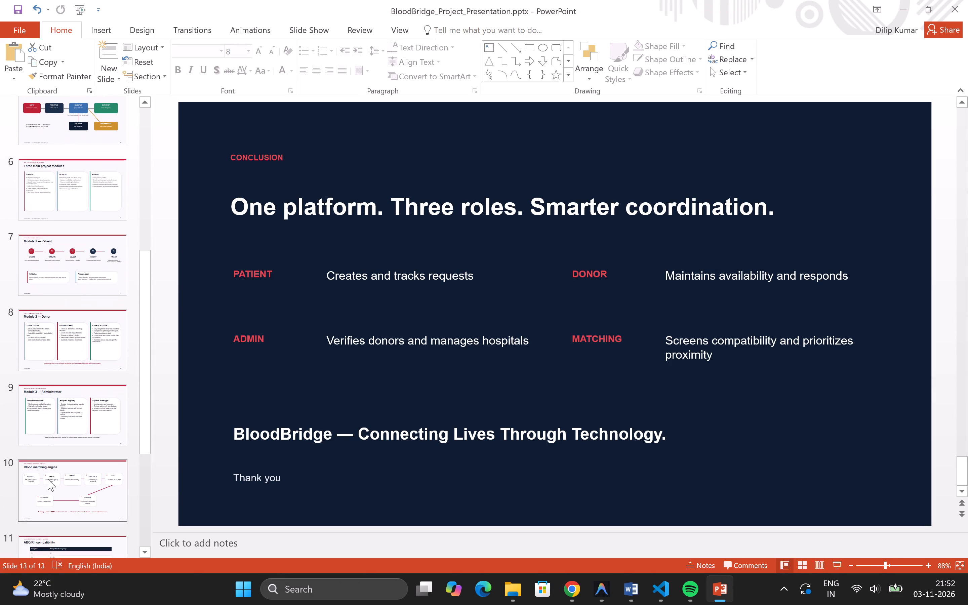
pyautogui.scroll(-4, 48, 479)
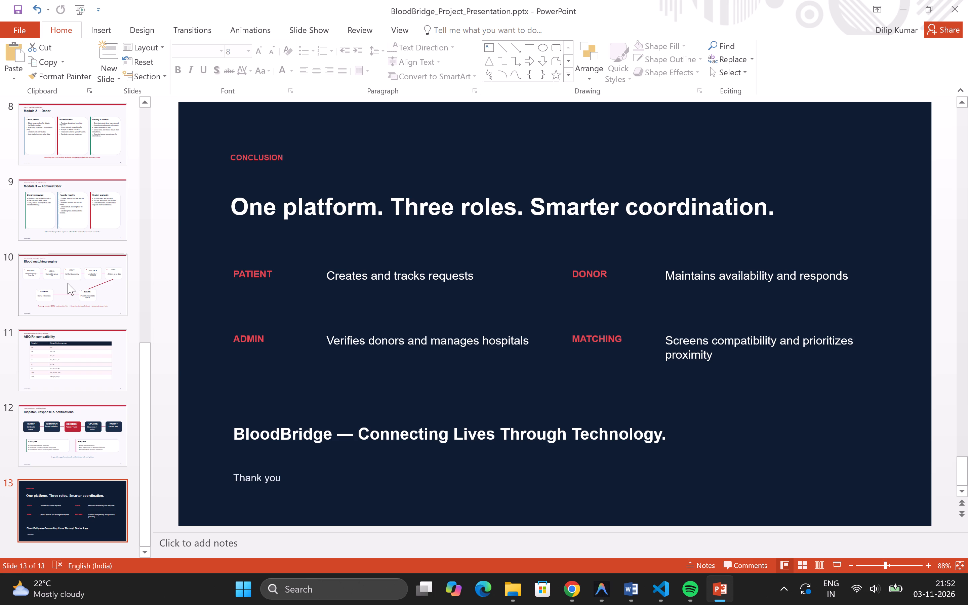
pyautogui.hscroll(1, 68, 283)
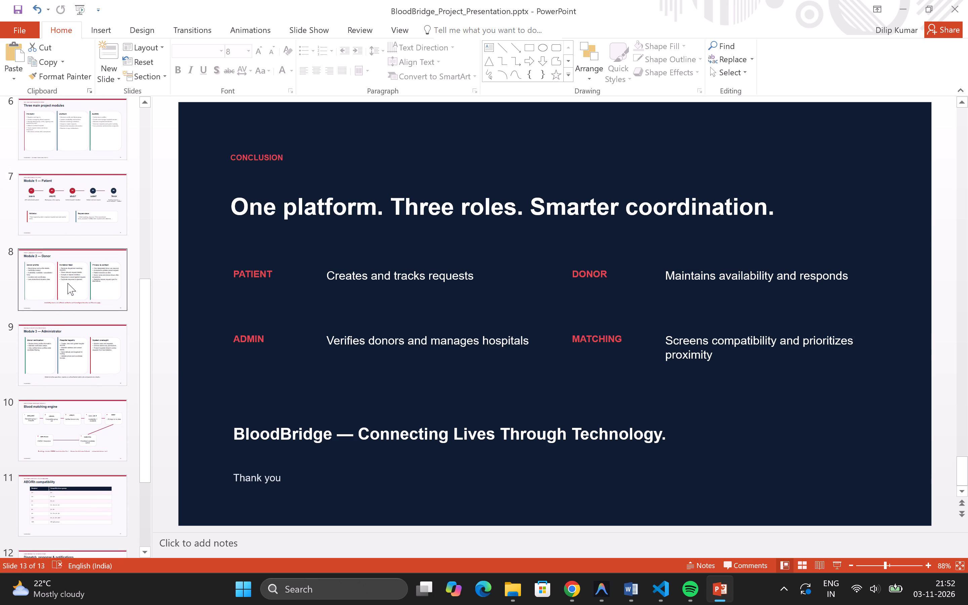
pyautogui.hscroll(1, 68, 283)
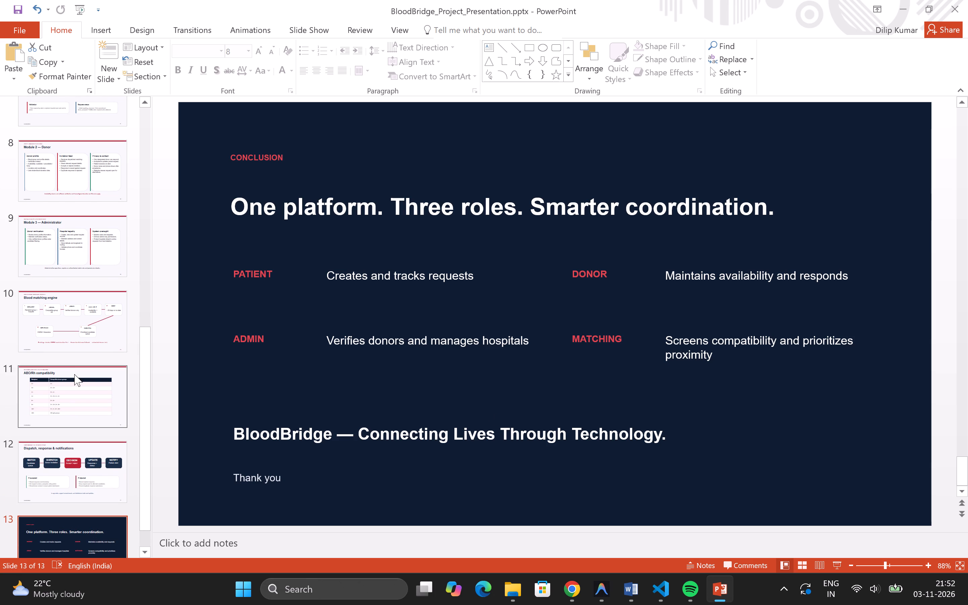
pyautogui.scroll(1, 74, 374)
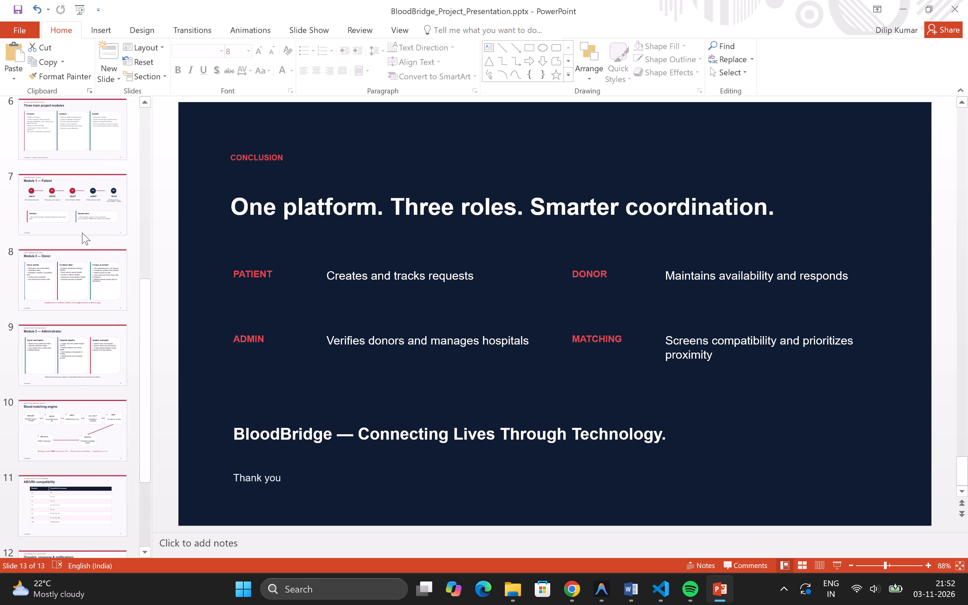
# Open the "Module 1 — Patient" slide and look over the remaining slides up to the conclusion.
pyautogui.click(85, 223)
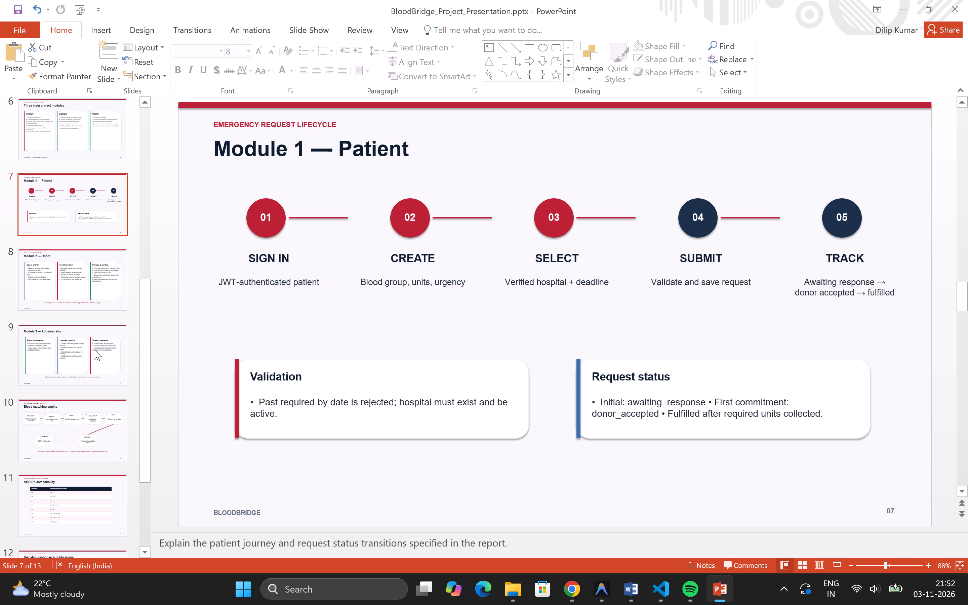
pyautogui.scroll(-4, 94, 349)
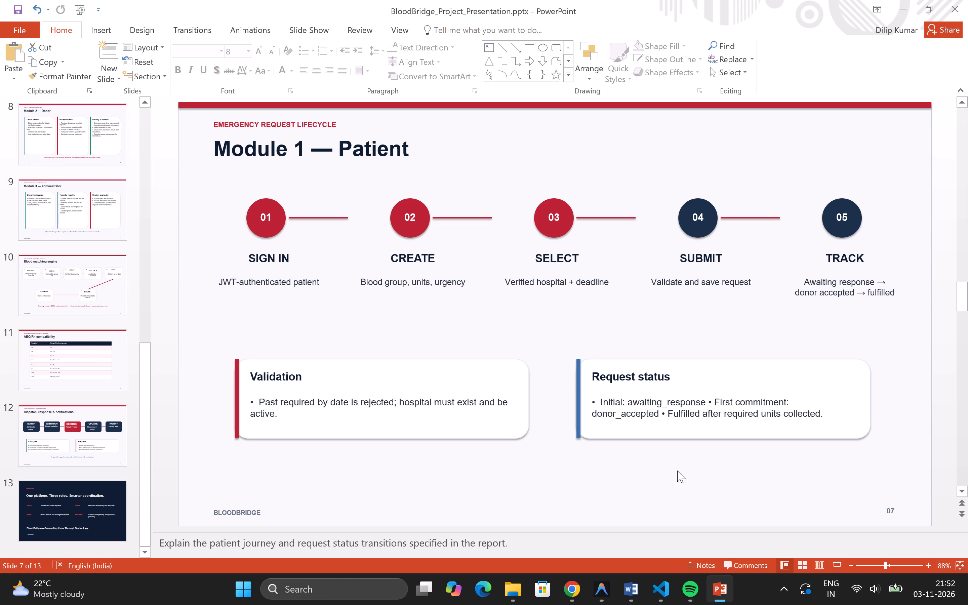
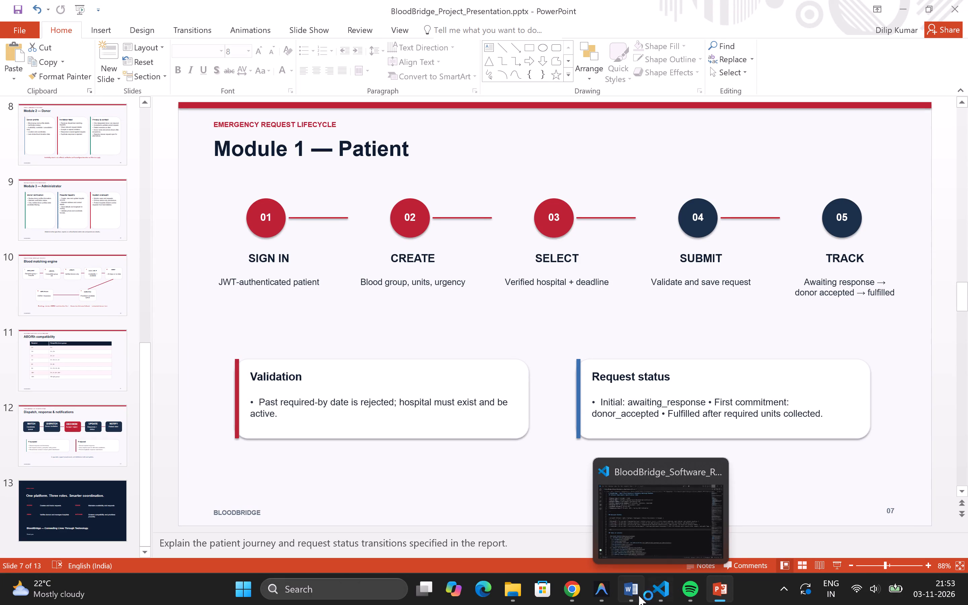
# Close the Project Report Format document in Word without saving its changes.
pyautogui.click(688, 470)
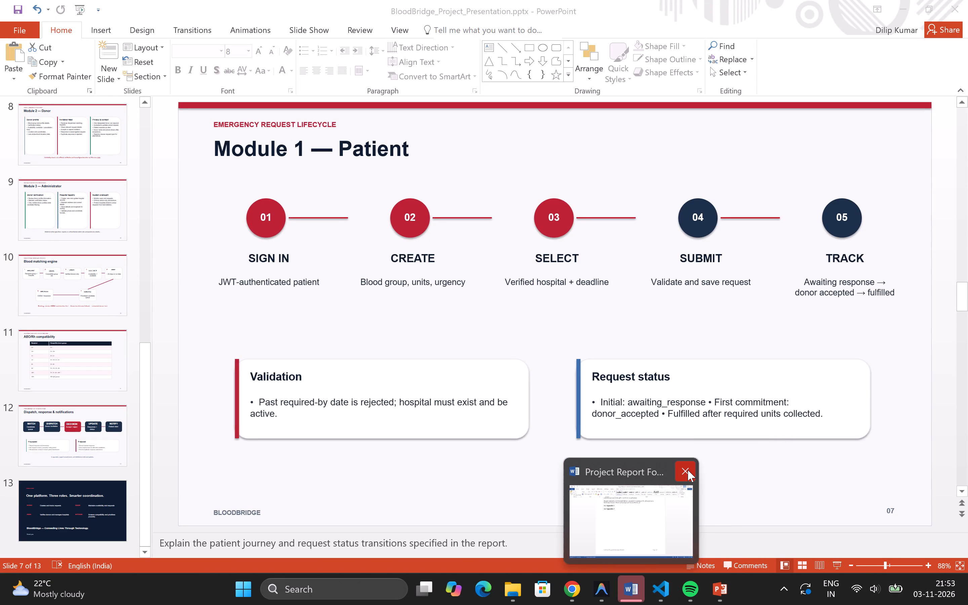
pyautogui.click(688, 470)
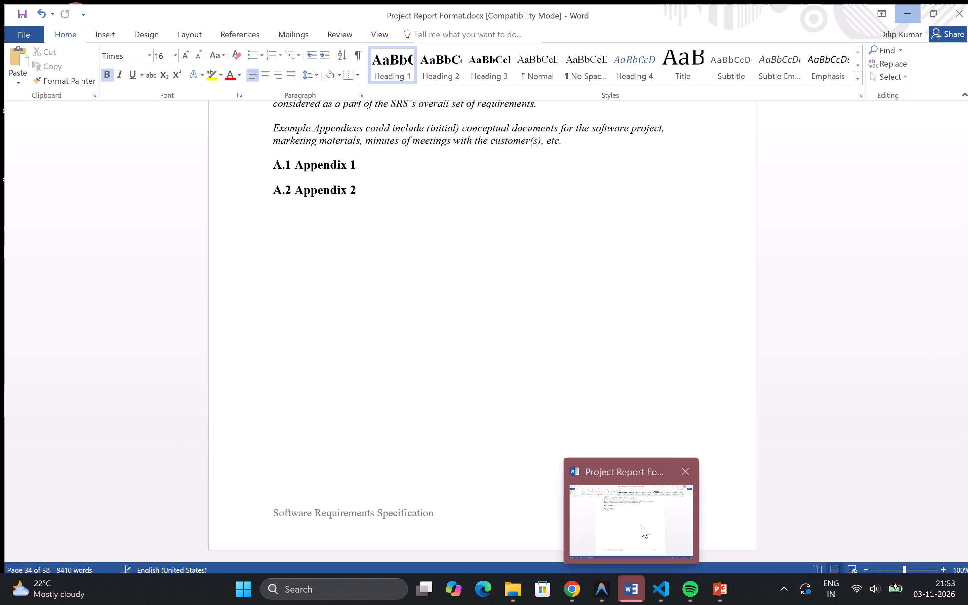
pyautogui.click(642, 526)
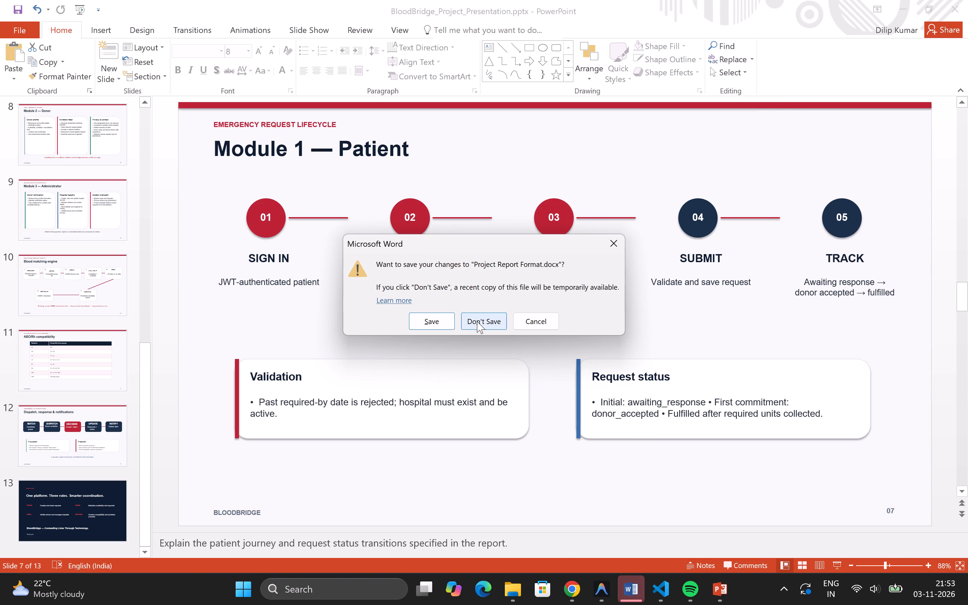
pyautogui.click(477, 321)
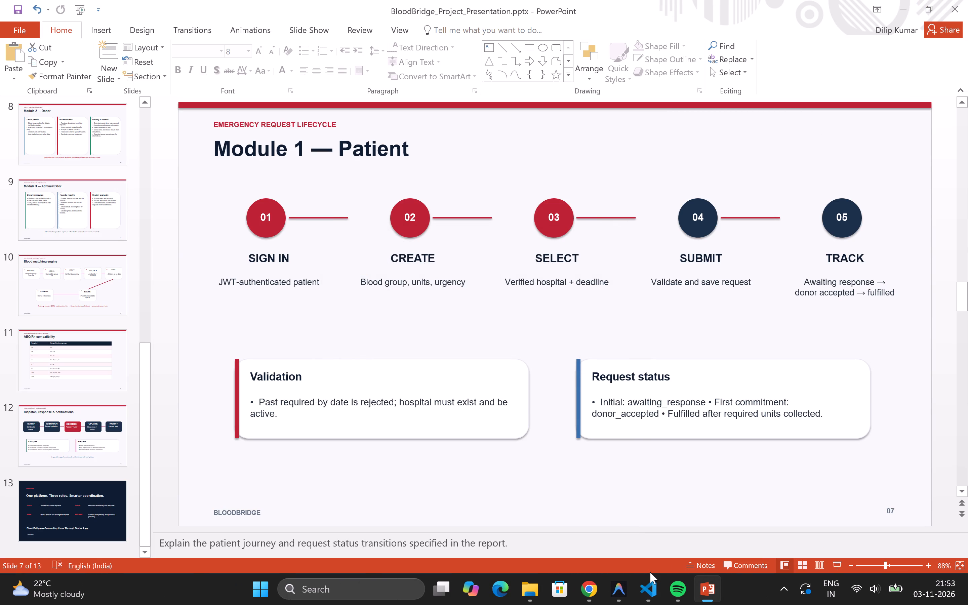
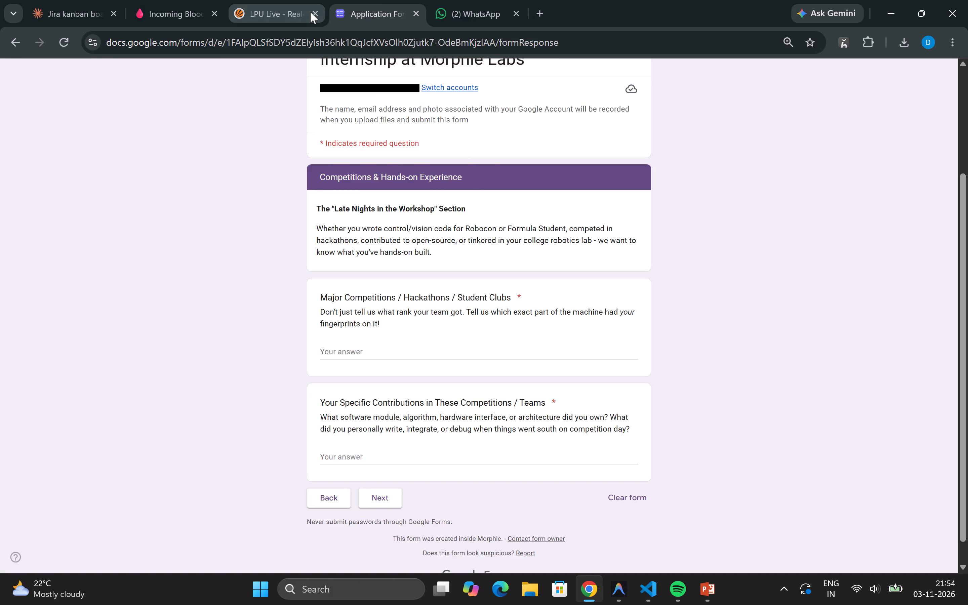
# Close the LPU Live and Jira kanban board tabs in Chrome.
pyautogui.click(314, 12)
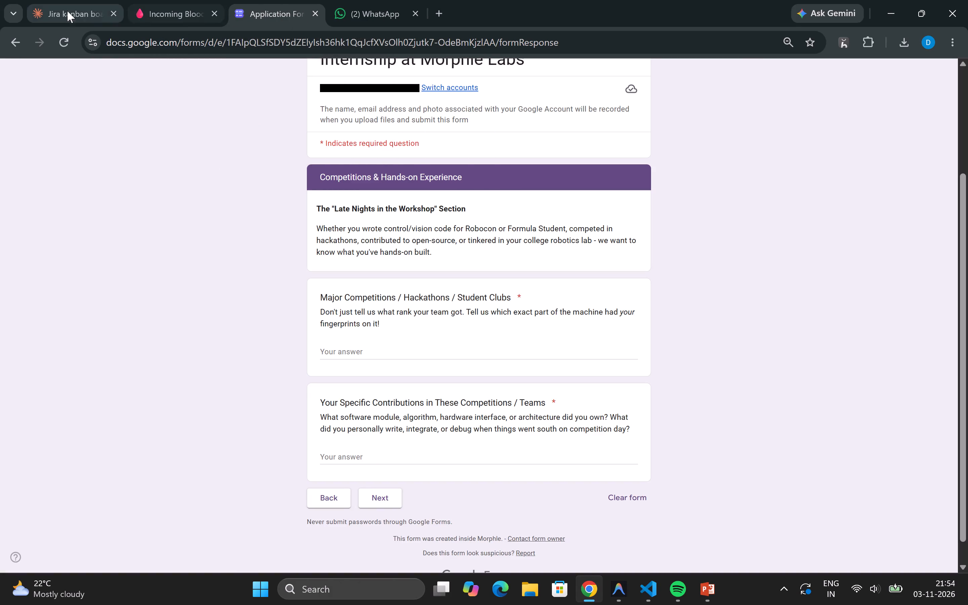
pyautogui.click(111, 16)
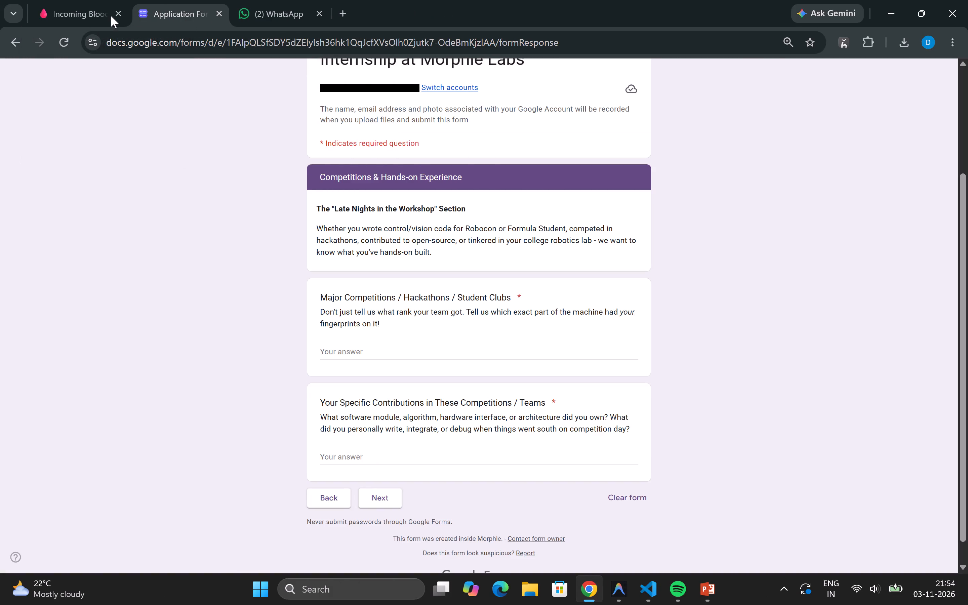
# Open a new browser tab.
pyautogui.click(343, 13)
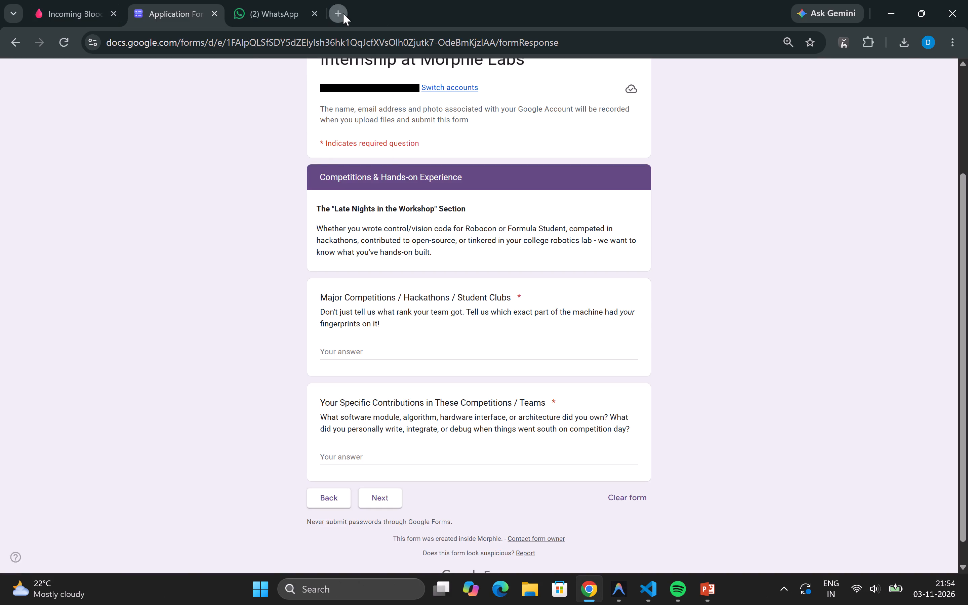
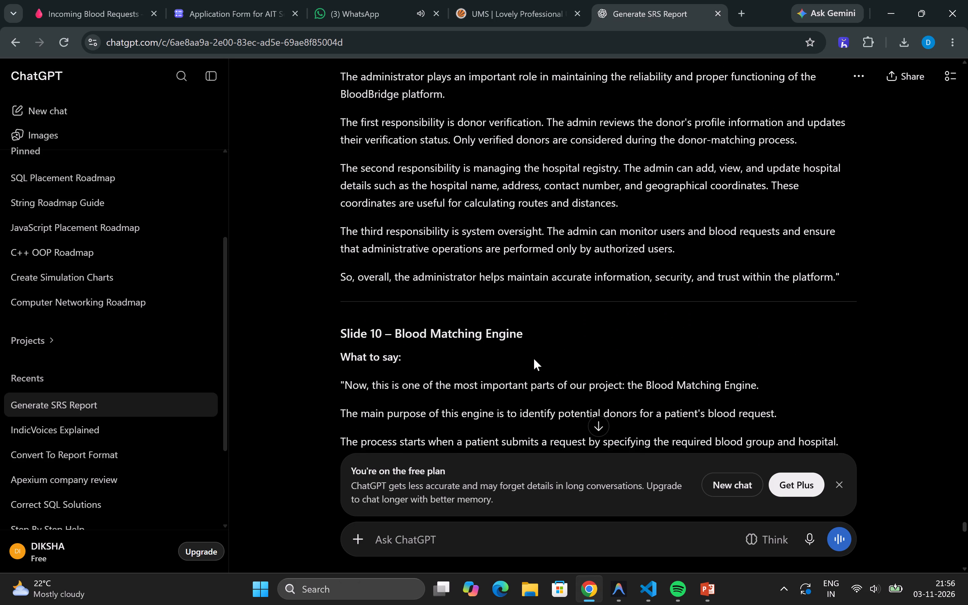
# Read the suggested speaking content for Slide 10, Blood Matching Engine, in the Generate SRS Report chat.
pyautogui.scroll(-2, 534, 359)
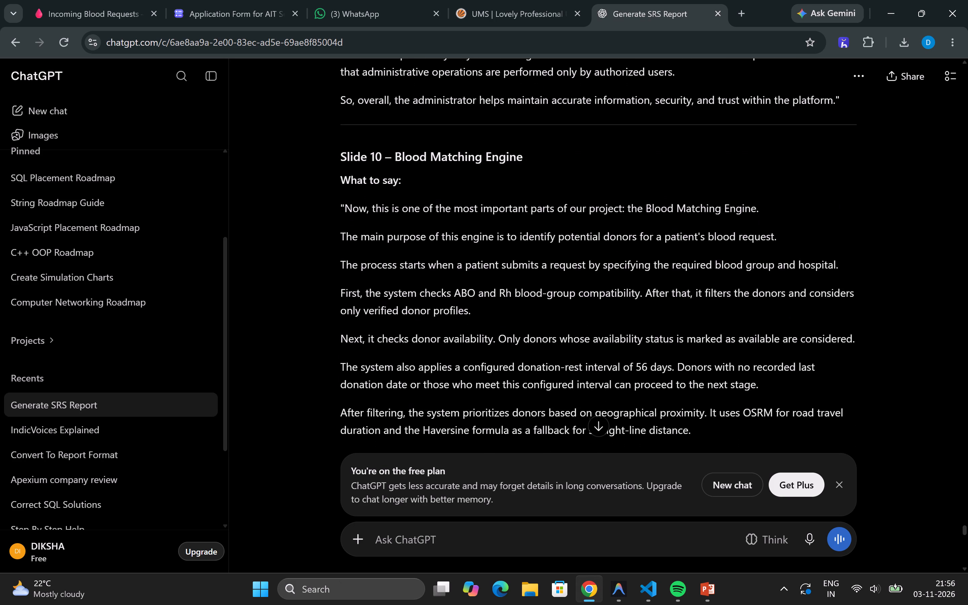
pyautogui.scroll(-1, 534, 359)
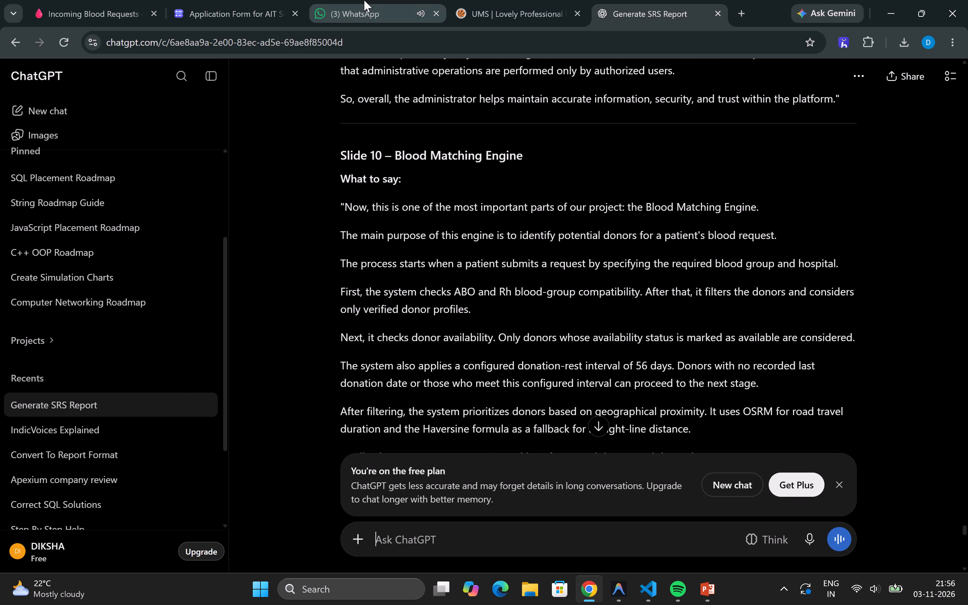